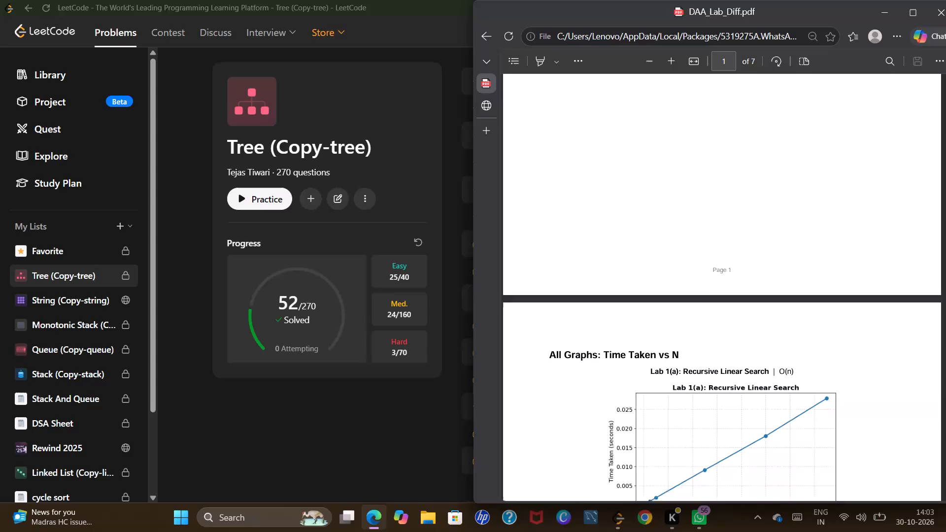
Maximize the window showing DAA_Lab_Diff.pdf.
scroll(640, 273, down, 8)
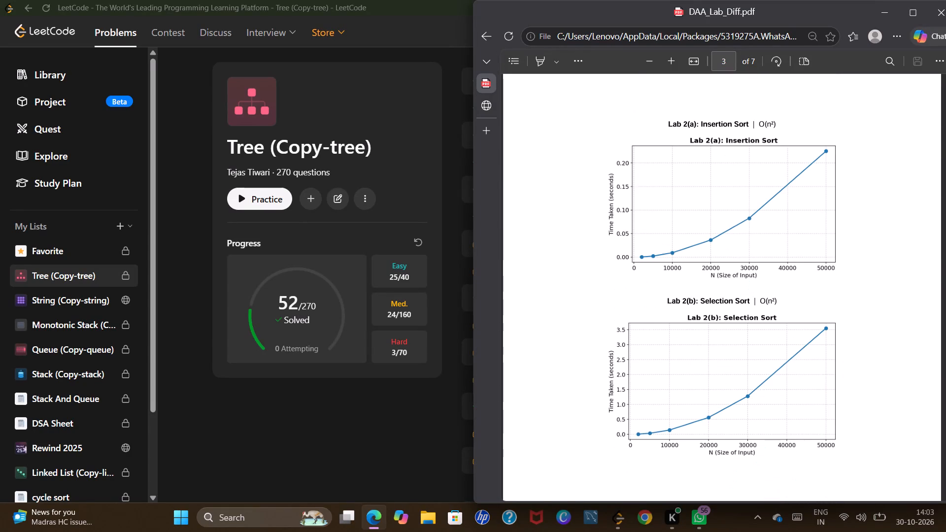
click(914, 17)
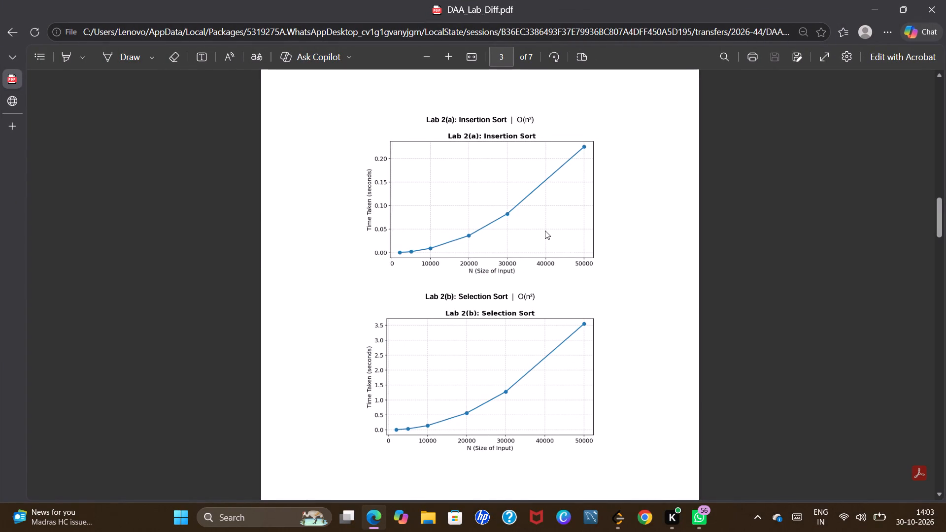
Examine the DAA lab file comparison table and the time-versus-N graphs for each lab throughout the PDF.
scroll(545, 231, up, 19)
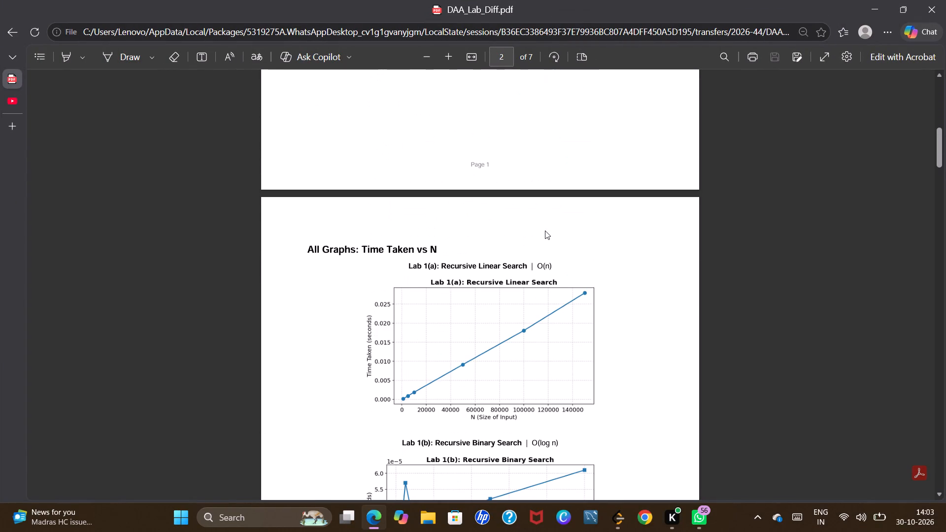
scroll(545, 231, down, 4)
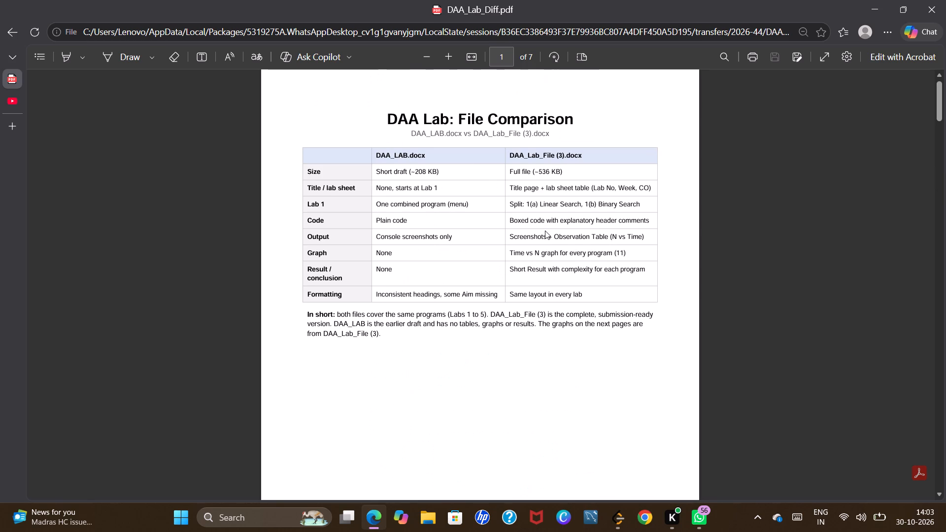
scroll(545, 231, down, 10)
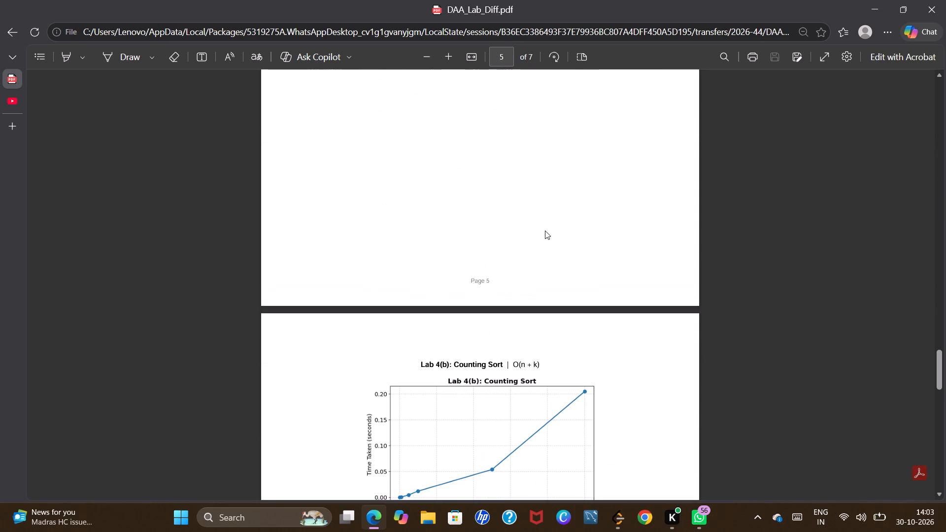
scroll(545, 231, down, 3)
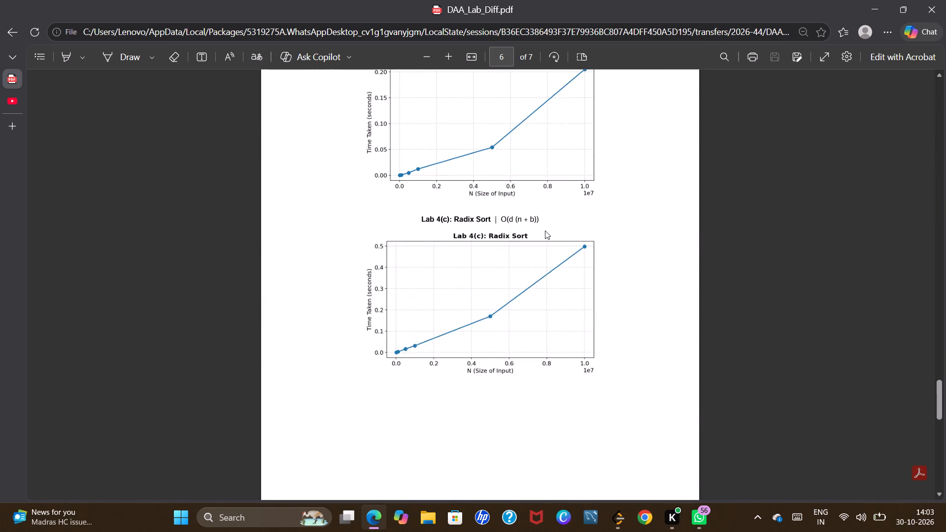
scroll(545, 231, down, 7)
scroll(545, 231, up, 1)
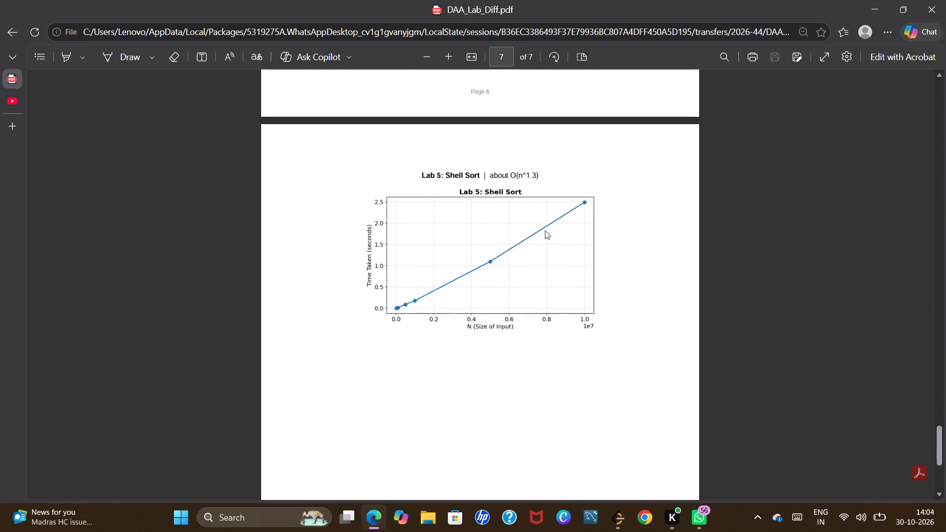
scroll(545, 231, up, 1)
scroll(545, 231, down, 5)
scroll(545, 231, up, 20)
scroll(545, 231, up, 12)
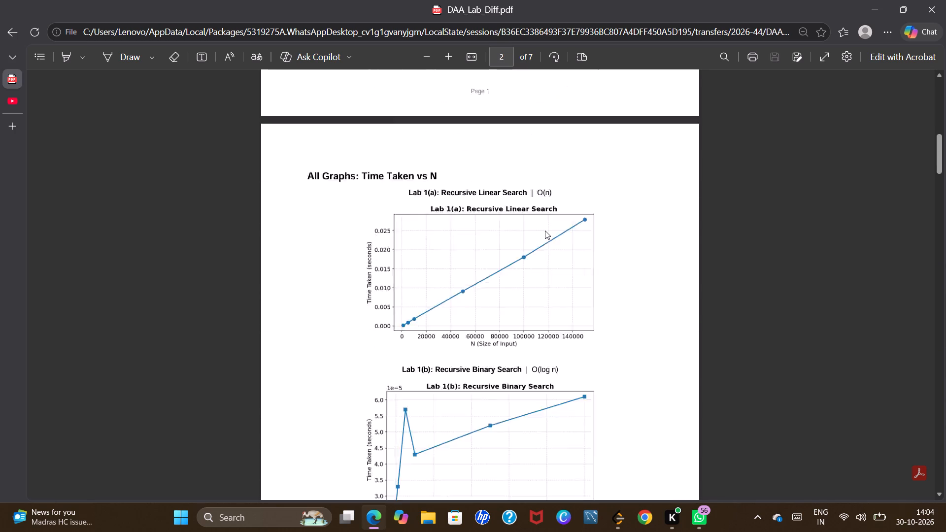
scroll(545, 231, up, 8)
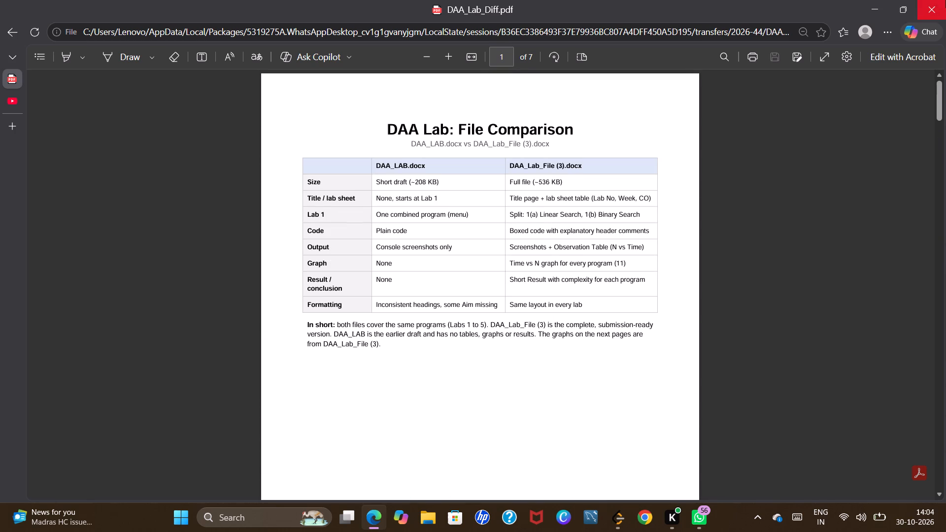
Close the DAA_Lab_Diff.pdf browser window.
click(933, 5)
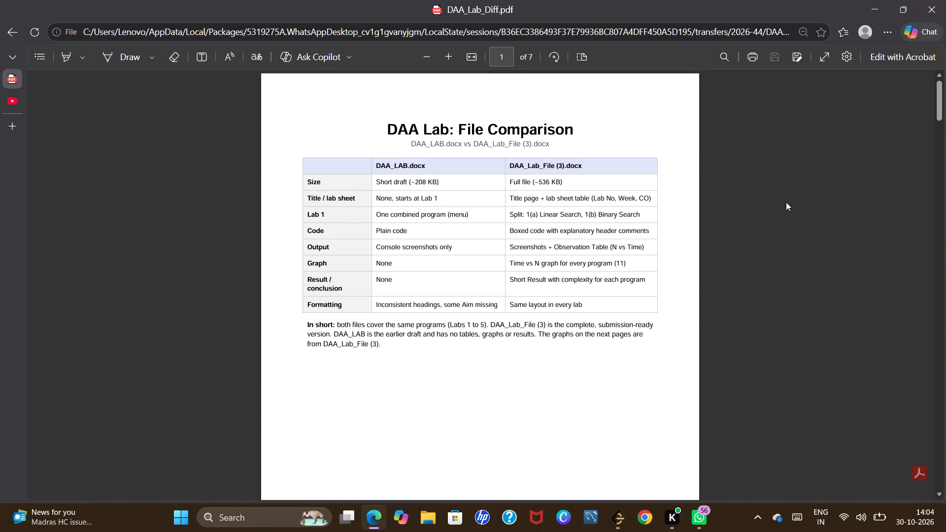
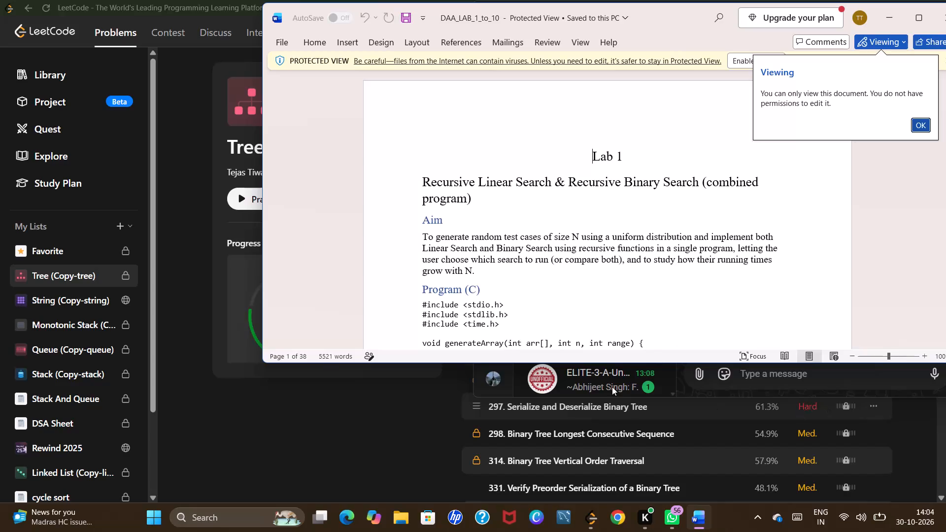
Maximize the window showing the DAA_LAB_1_to_10 document.
click(915, 15)
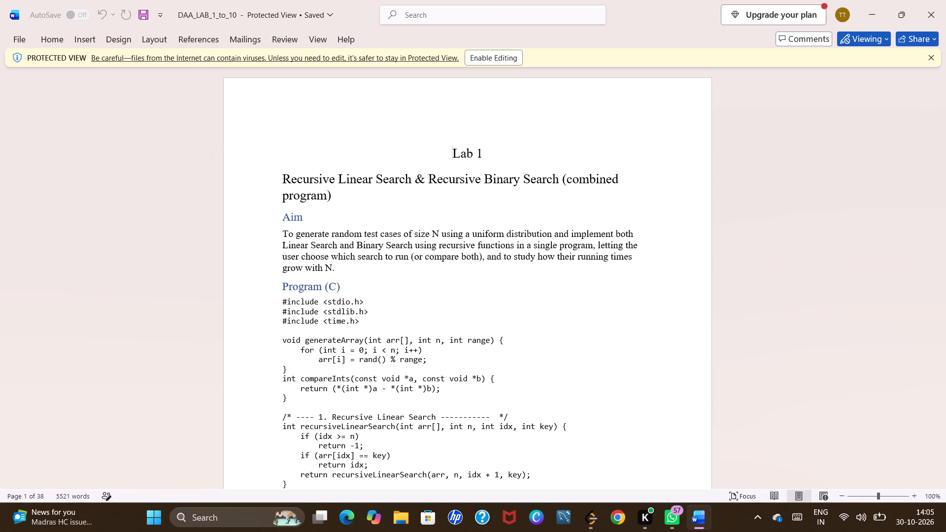
Examine the aims, C programs and output screenshots for Lab 1 searching and the Lab 2 insertion and selection sorts.
click(649, 266)
scroll(649, 266, down, 2)
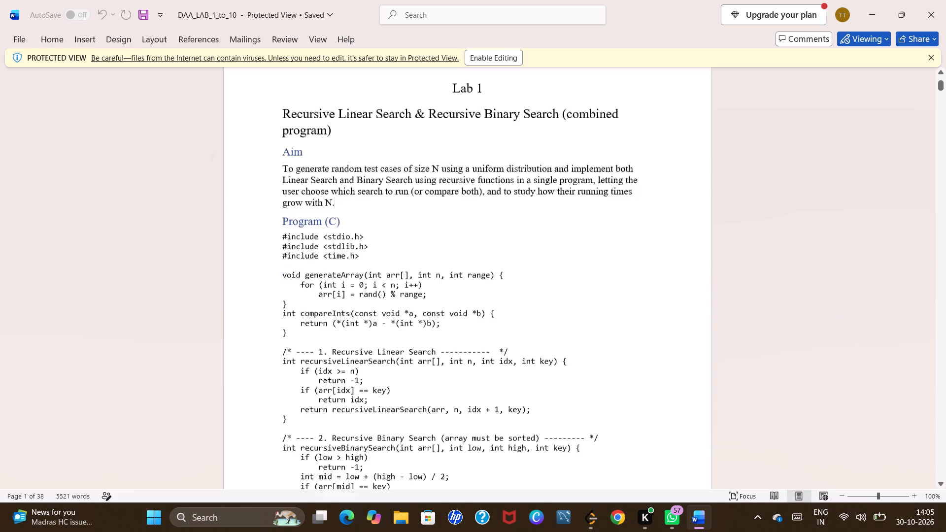
scroll(649, 266, down, 8)
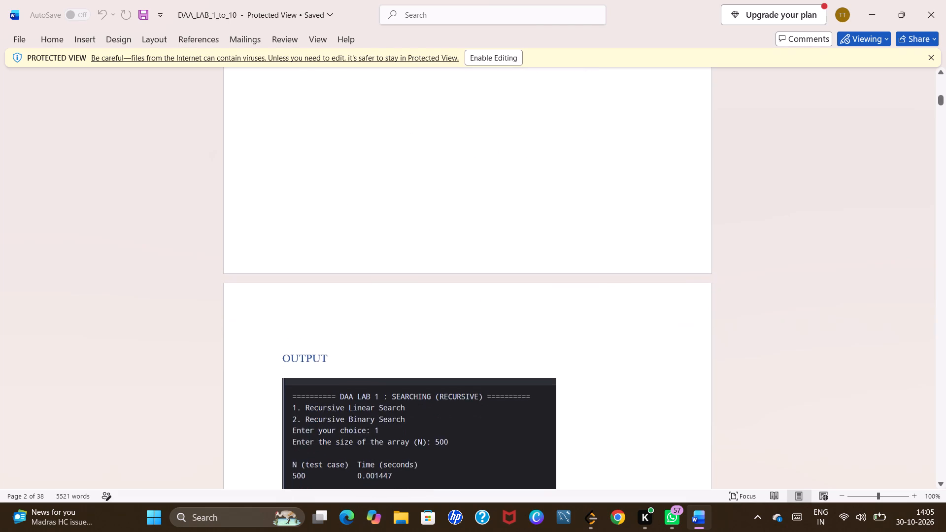
scroll(649, 266, down, 2)
scroll(649, 266, up, 1)
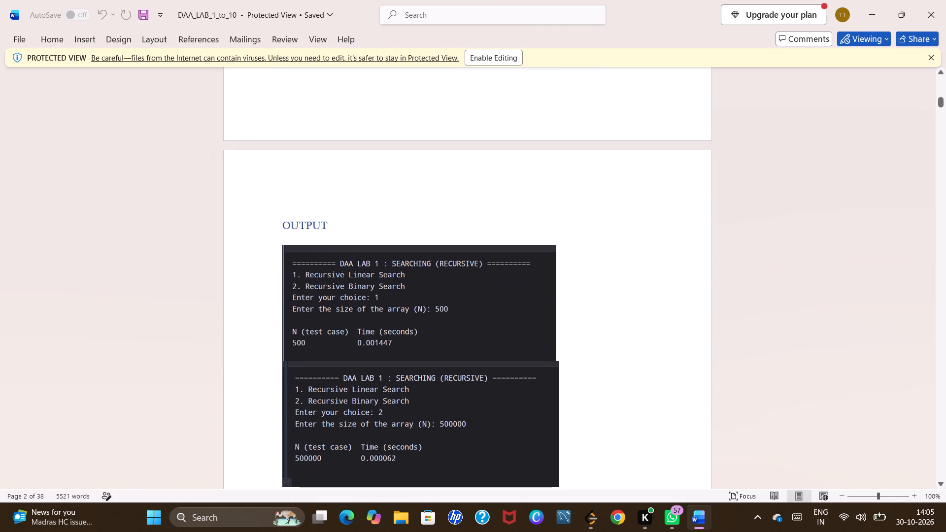
scroll(649, 266, down, 2)
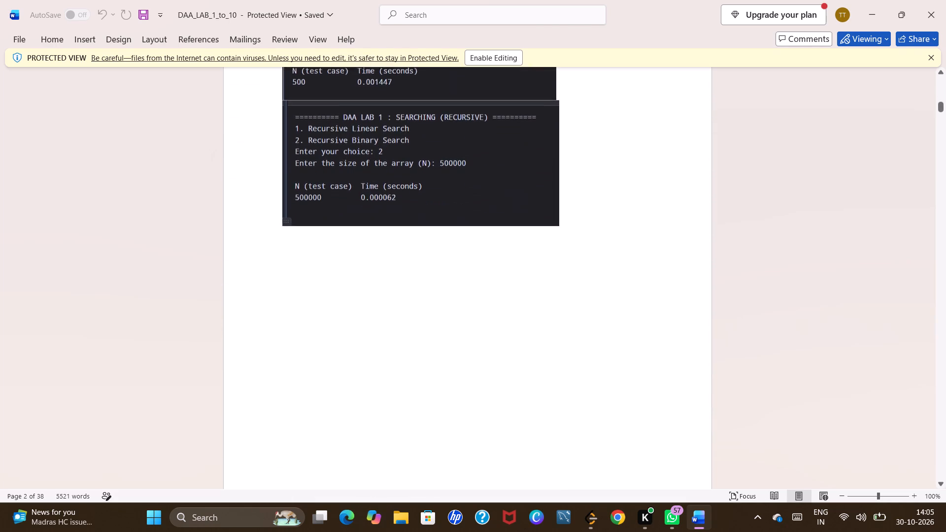
scroll(649, 266, down, 5)
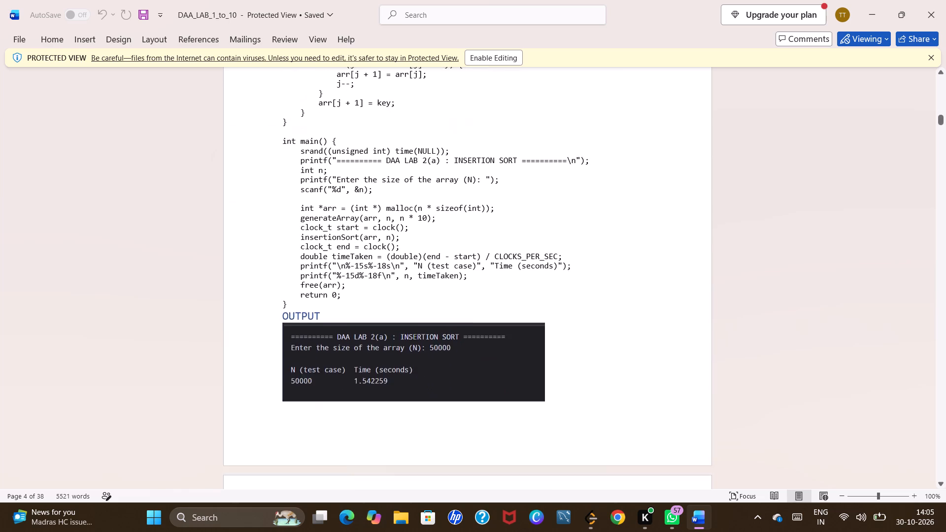
scroll(649, 266, down, 3)
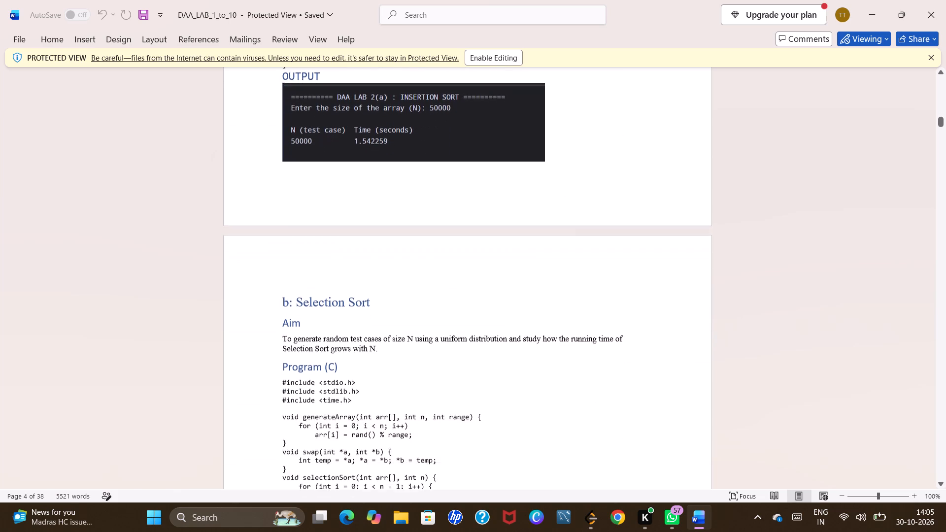
scroll(649, 266, down, 3)
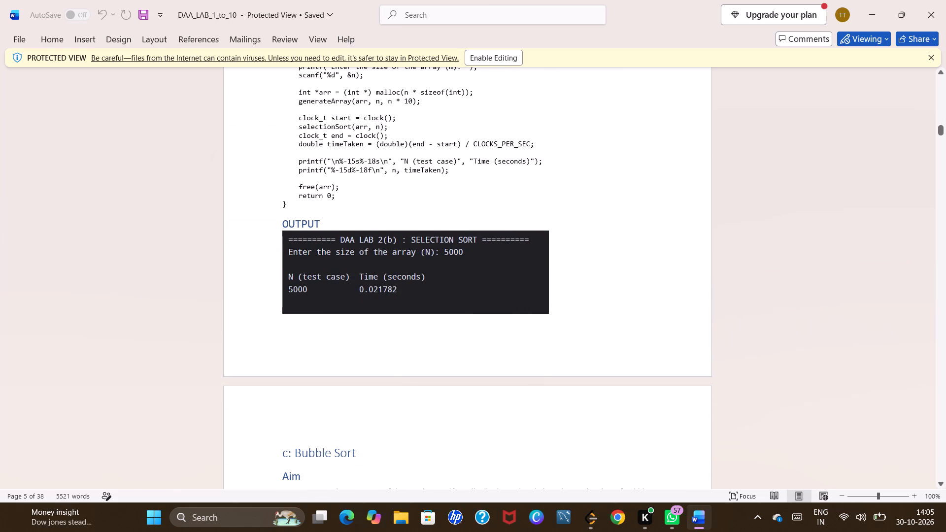
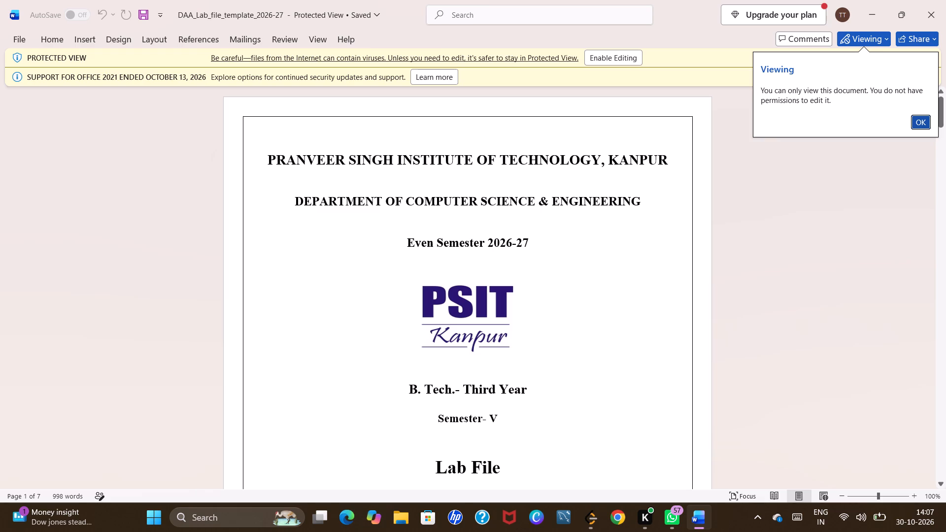
Enable editing for the protected DAA_Lab_file_template_2026-27 document.
click(648, 201)
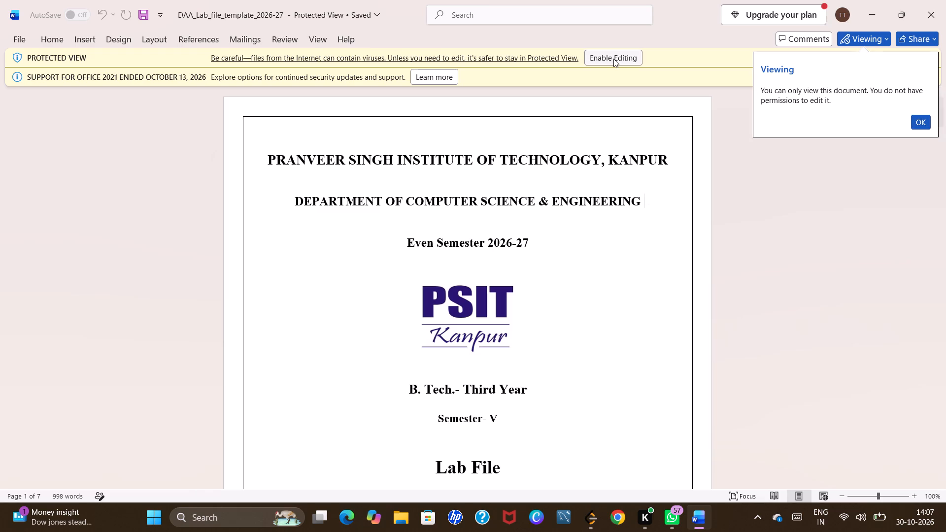
click(613, 59)
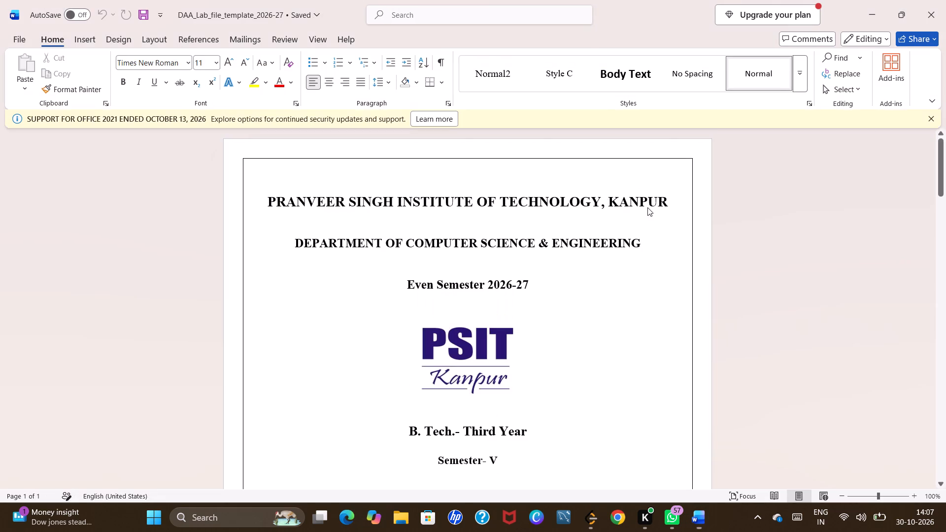
Add a line with an empty pair of parentheses below the Computer Science & Engineering department heading on the cover page.
click(646, 238)
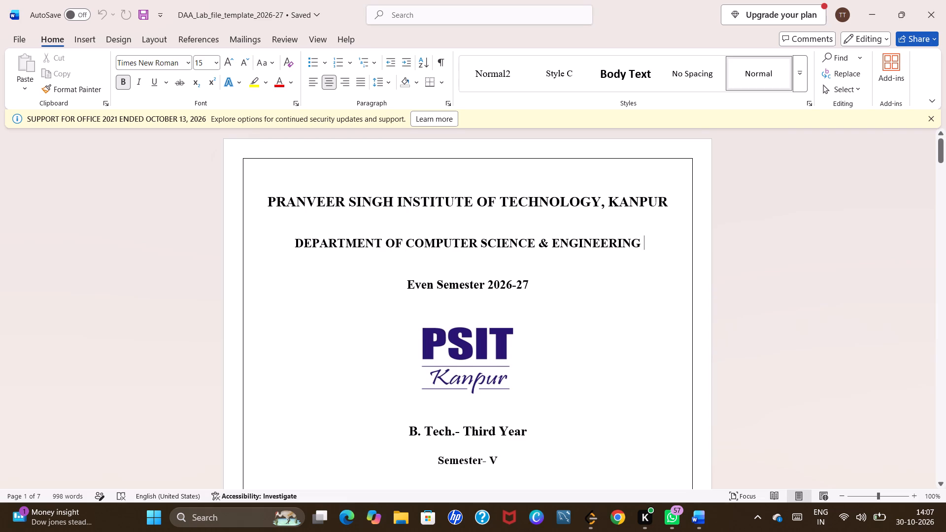
key(Return)
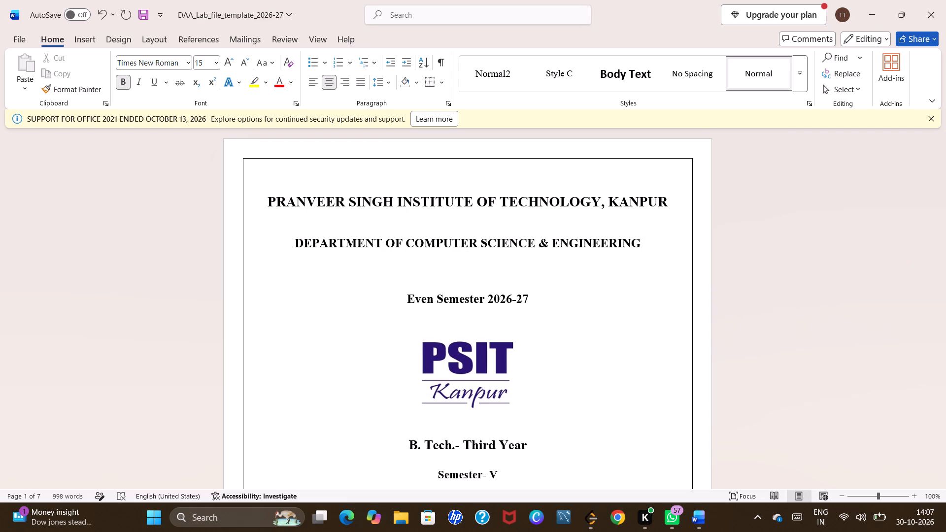
key(shift+parenleft)
key(shift+parenright)
key(Left)
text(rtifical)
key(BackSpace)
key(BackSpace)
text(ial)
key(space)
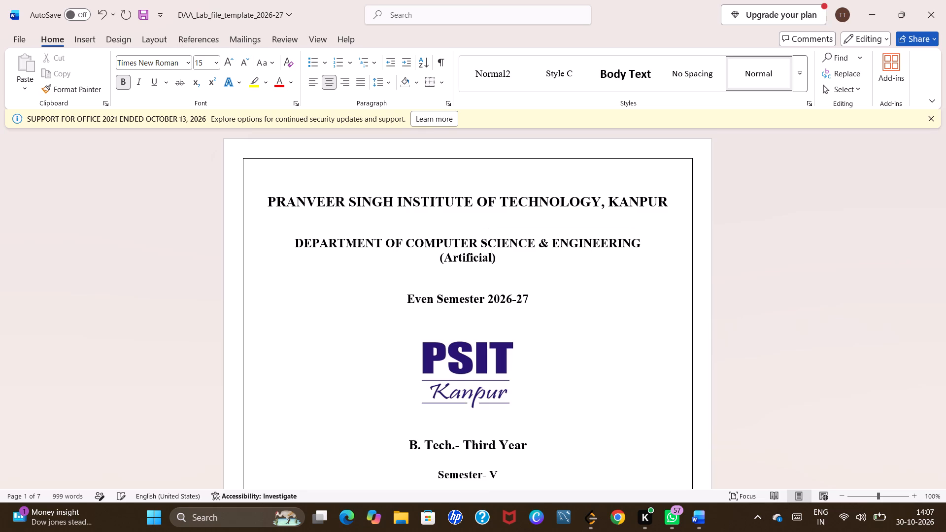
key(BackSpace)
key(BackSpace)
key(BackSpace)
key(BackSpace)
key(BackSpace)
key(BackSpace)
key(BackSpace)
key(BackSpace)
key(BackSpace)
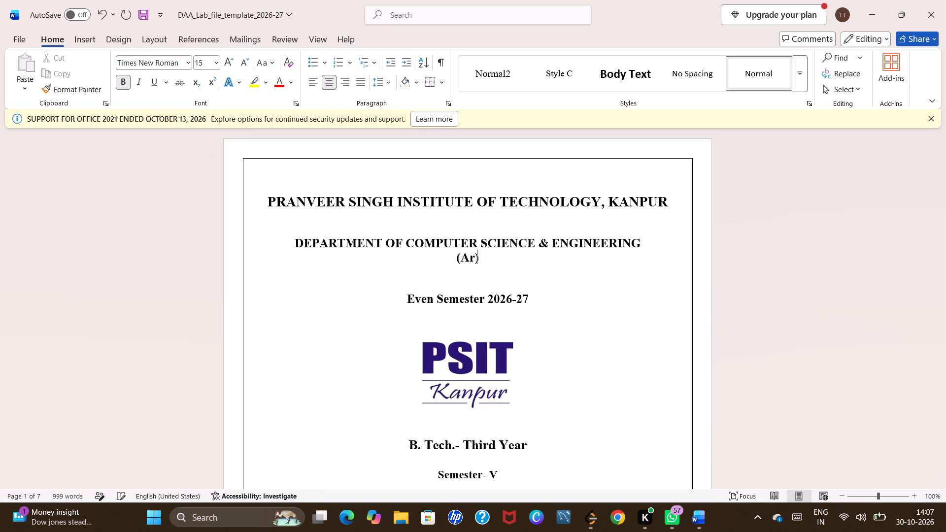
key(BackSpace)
Fill the parentheses below the department heading with ARTIFICIAL INTELLIGENCE & MACHINE LEARNING in capitals.
text(RTIFI)
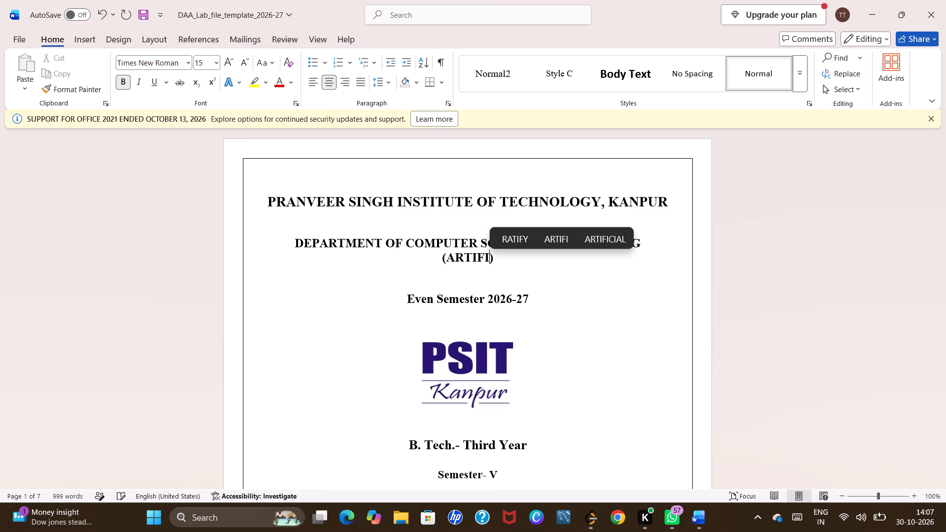
click(602, 243)
key(space)
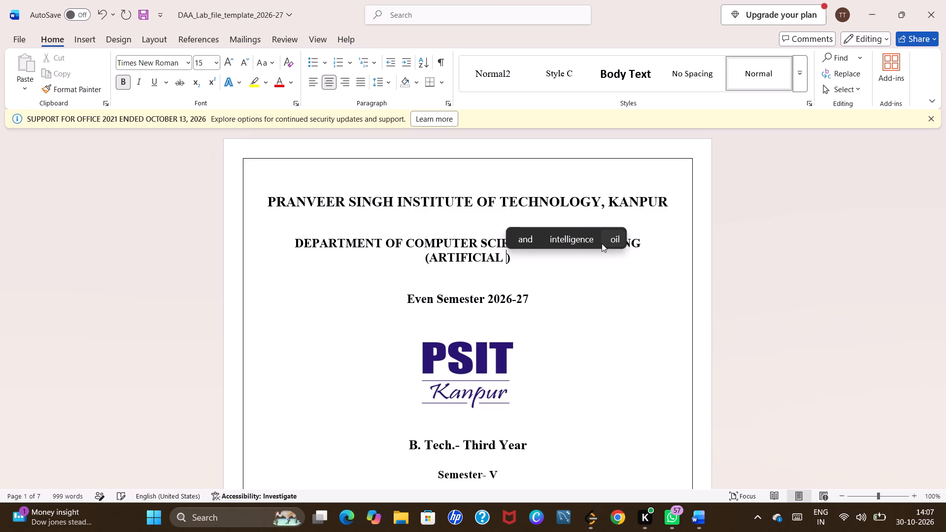
text(NTELLIGENCY)
key(BackSpace)
text(E)
key(space)
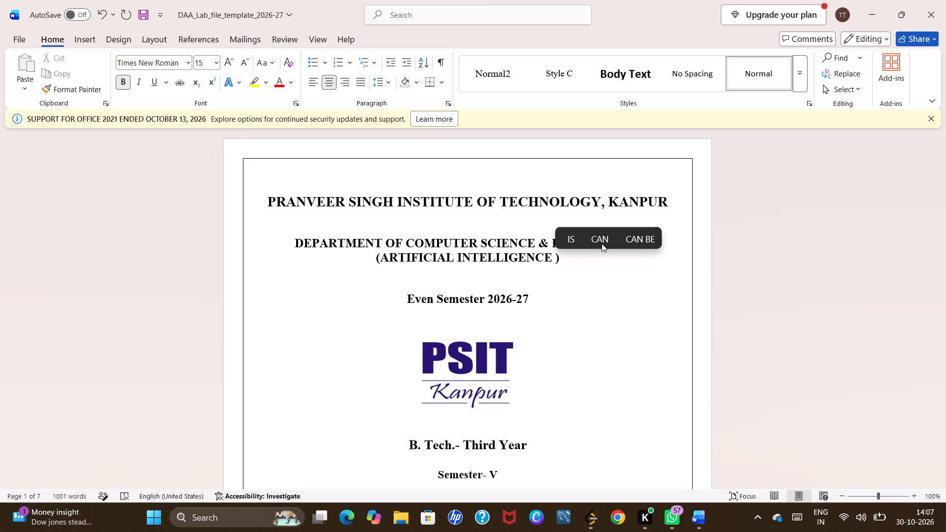
text(&)
key(space)
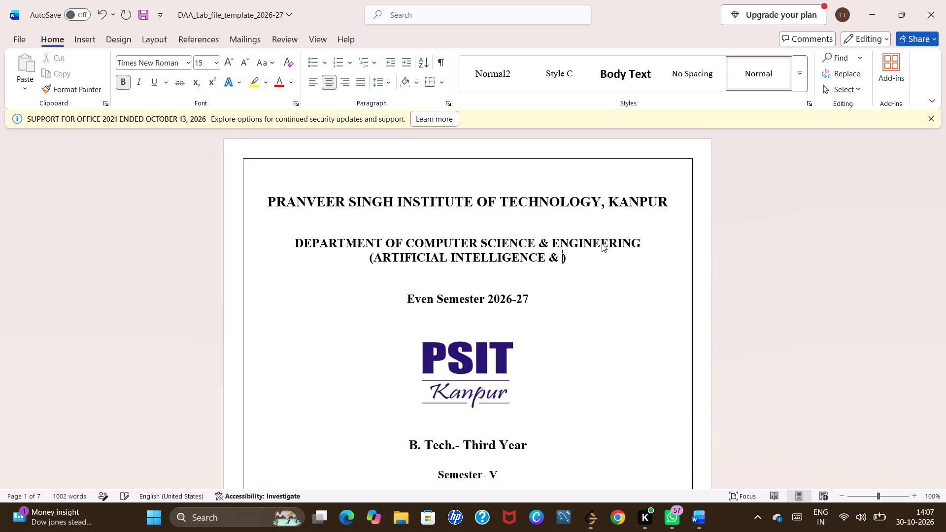
text(MACI)
key(BackSpace)
text(HINE LEARNING)
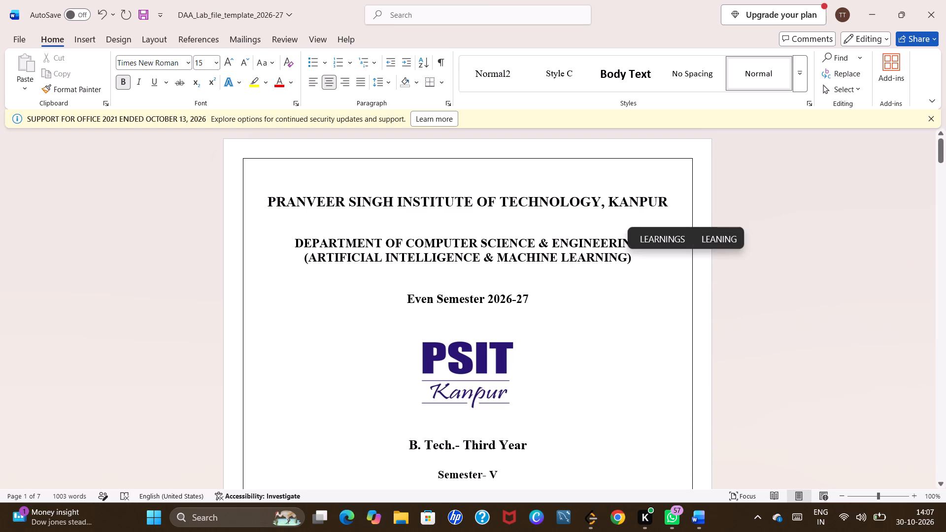
click(553, 271)
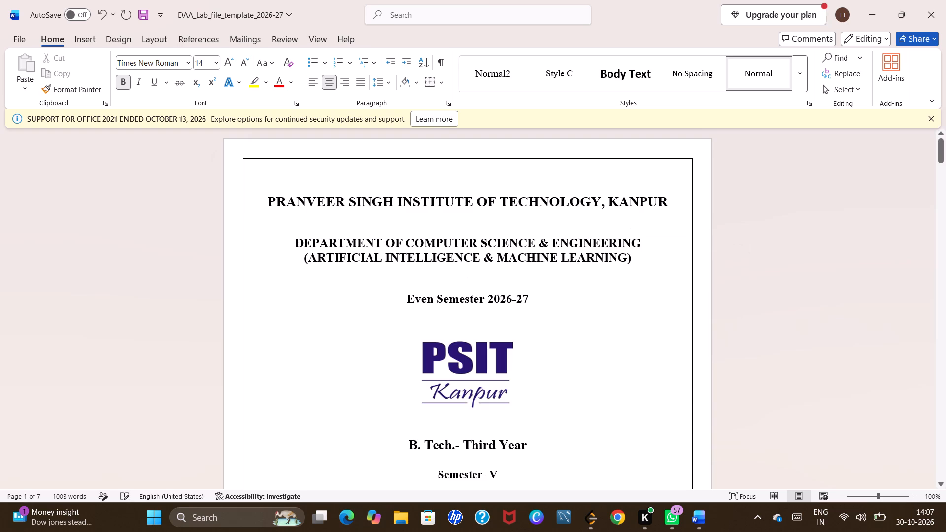
Change the word Even to Odd in the cover page's semester line.
click(414, 298)
click(431, 299)
key(BackSpace)
key(BackSpace)
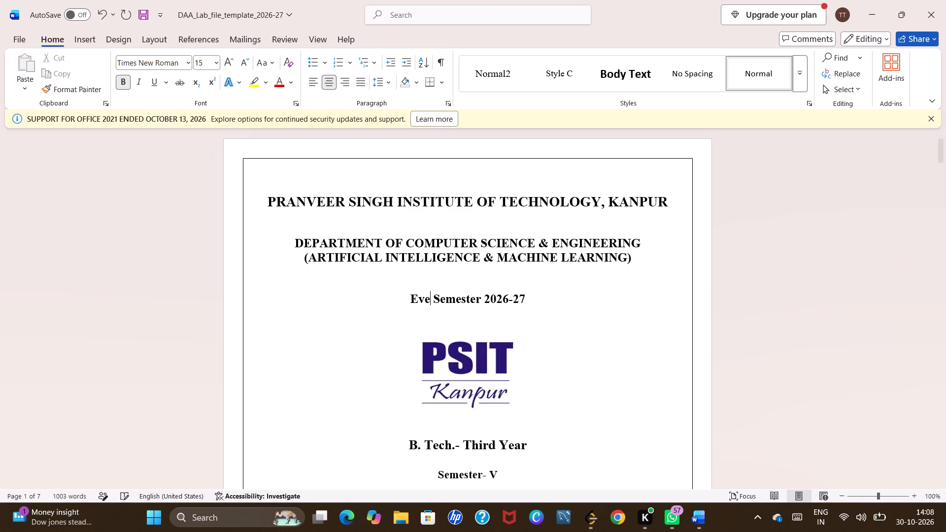
key(BackSpace)
key(BackSpace)
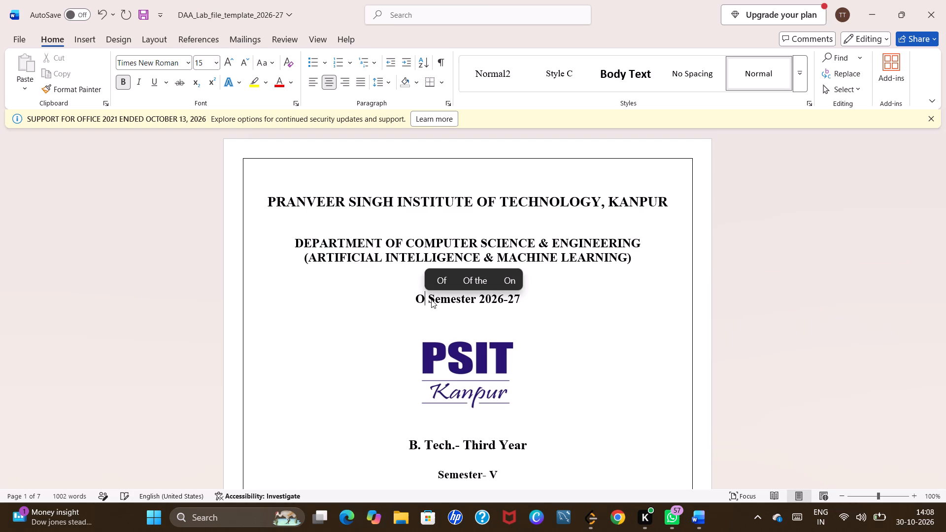
text(dd)
click(410, 343)
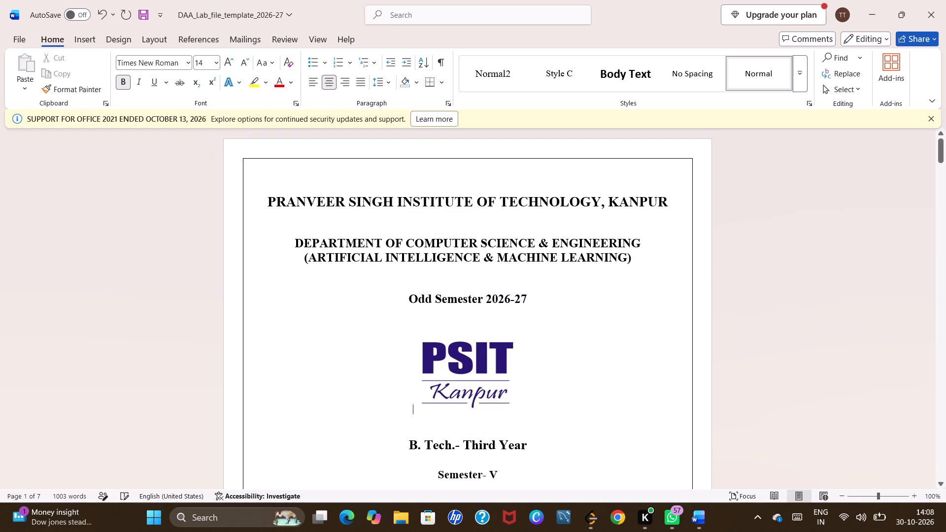
In the List of Experiments, rewrite the last word of the Sum of Subset entry under number 10 as Backtracking.
scroll(404, 380, down, 4)
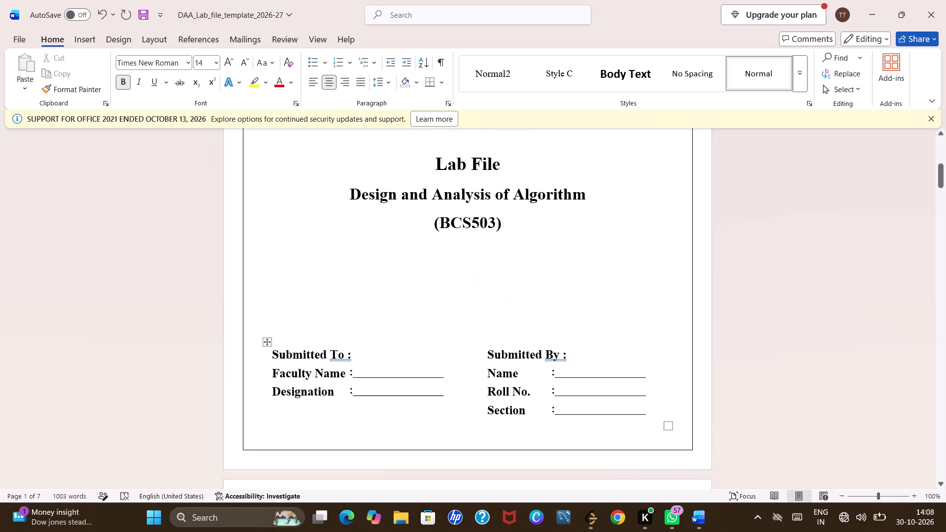
scroll(404, 380, down, 5)
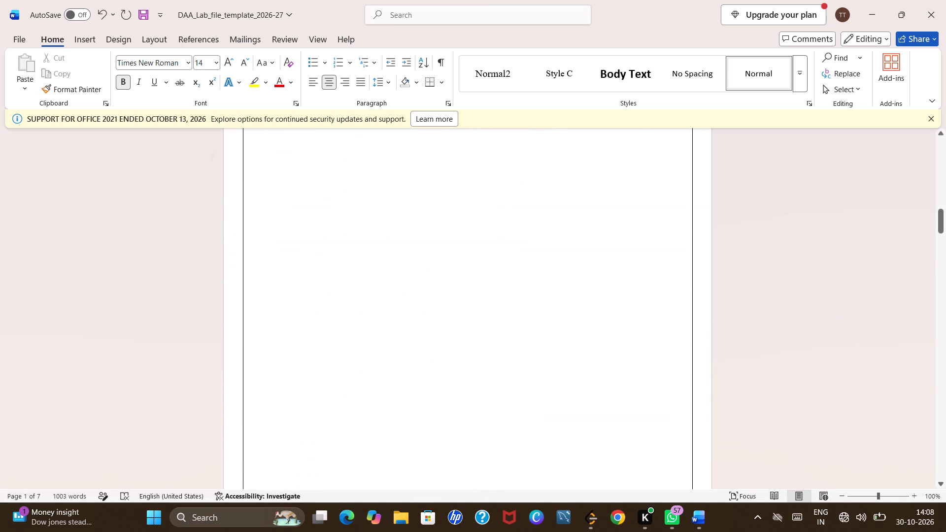
scroll(404, 380, down, 7)
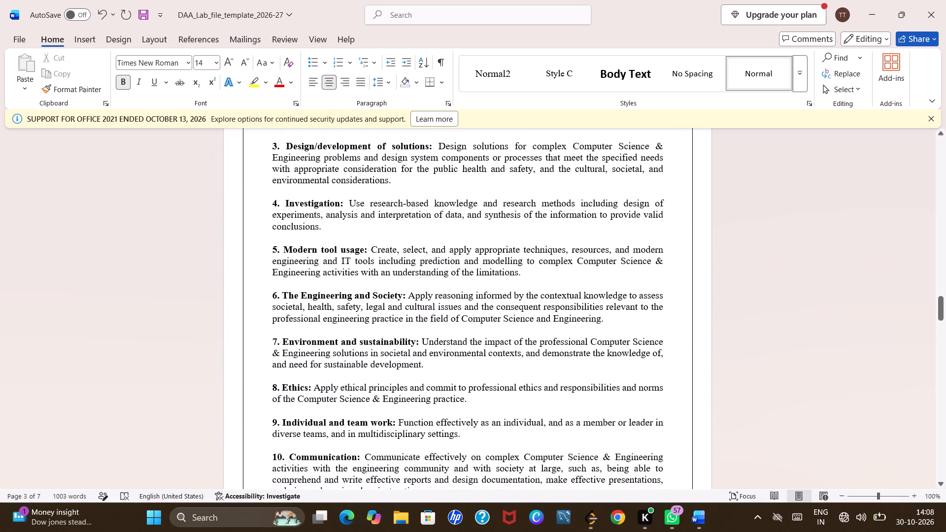
scroll(404, 380, down, 5)
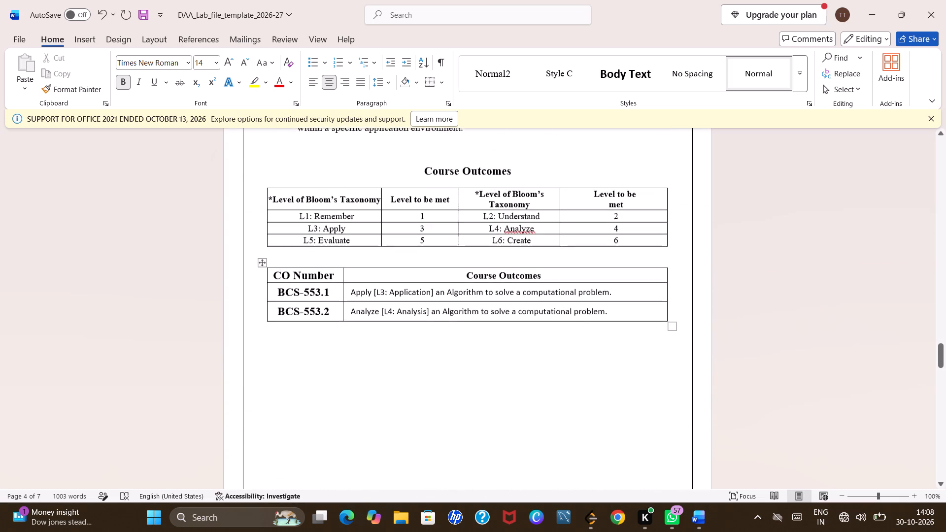
scroll(404, 380, down, 4)
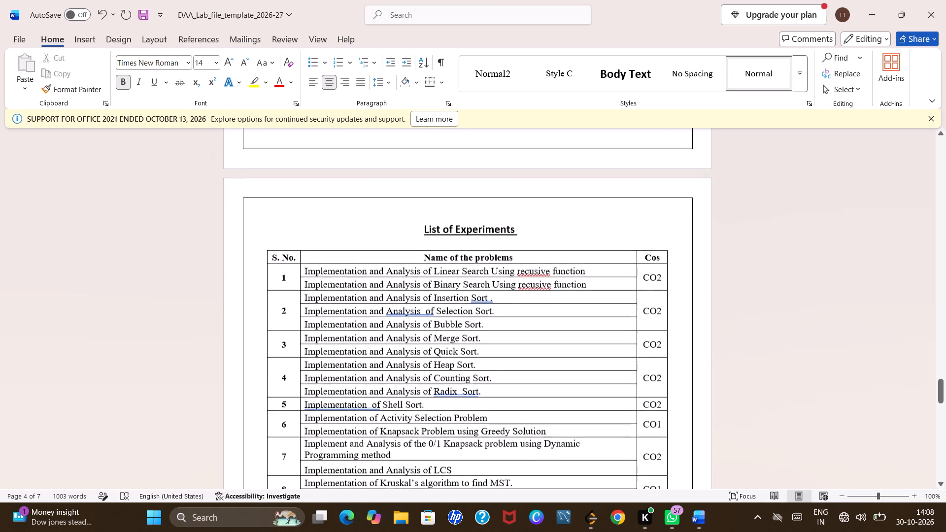
scroll(404, 380, down, 2)
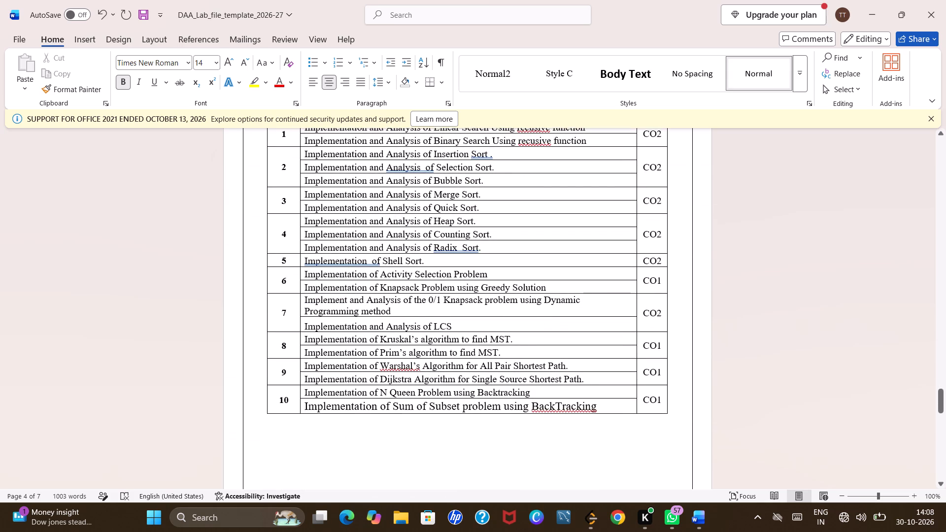
click(597, 404)
key(BackSpace)
key(BackSpace)
key(BackSpace)
key(BackSpace)
key(BackSpace)
key(BackSpace)
key(BackSpace)
key(BackSpace)
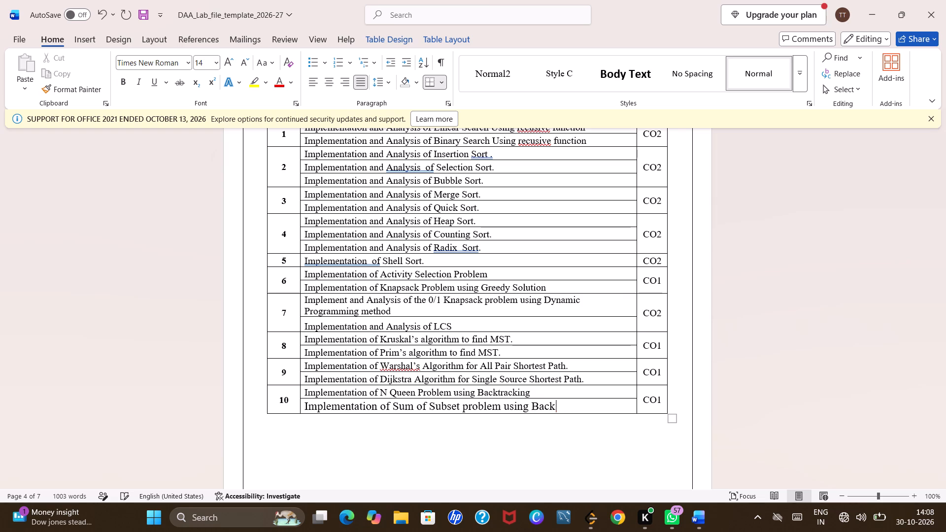
key(BackSpace)
key(BackSpace)
key(BackSpace)
key(BackSpace)
key(BackSpace)
key(space)
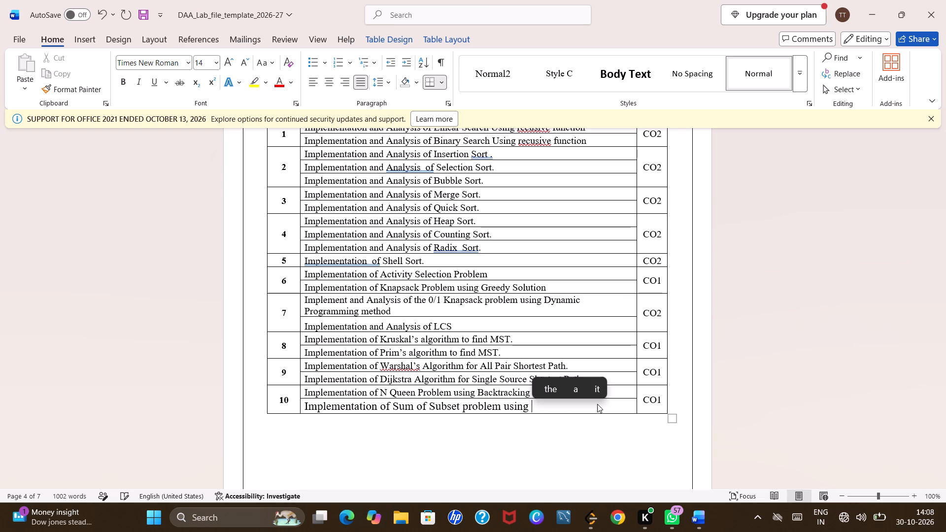
text(back)
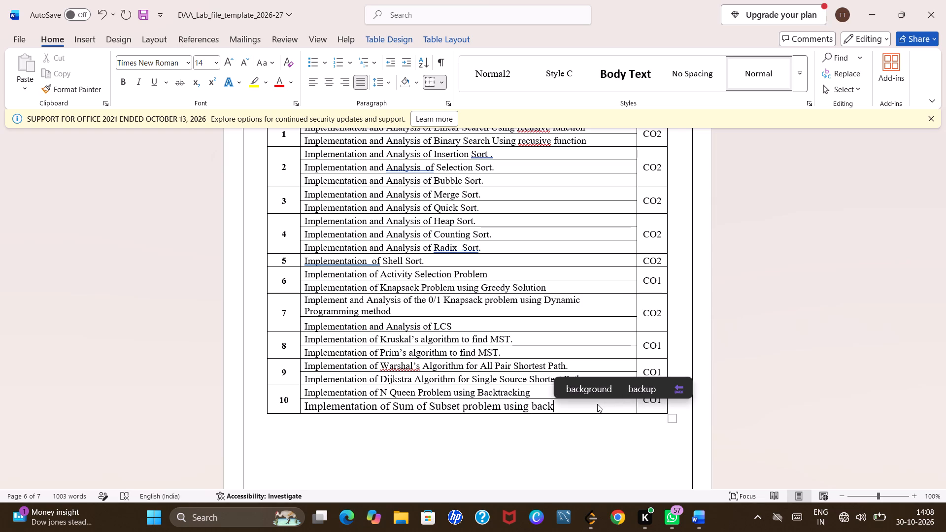
key(BackSpace)
key(BackSpace)
key(BackSpace)
key(BackSpace)
text(acktracking)
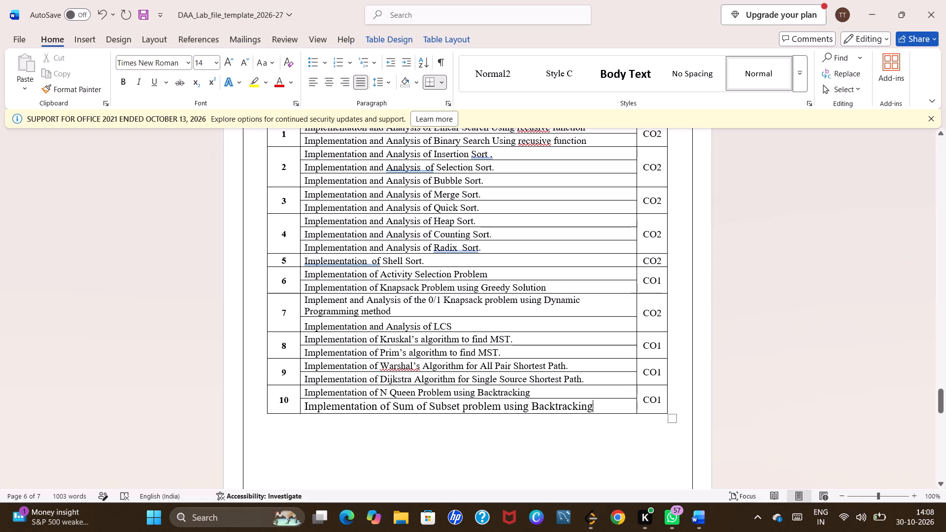
Examine the INDEX table on the final page and the entries in the List of Experiments.
scroll(452, 422, down, 1)
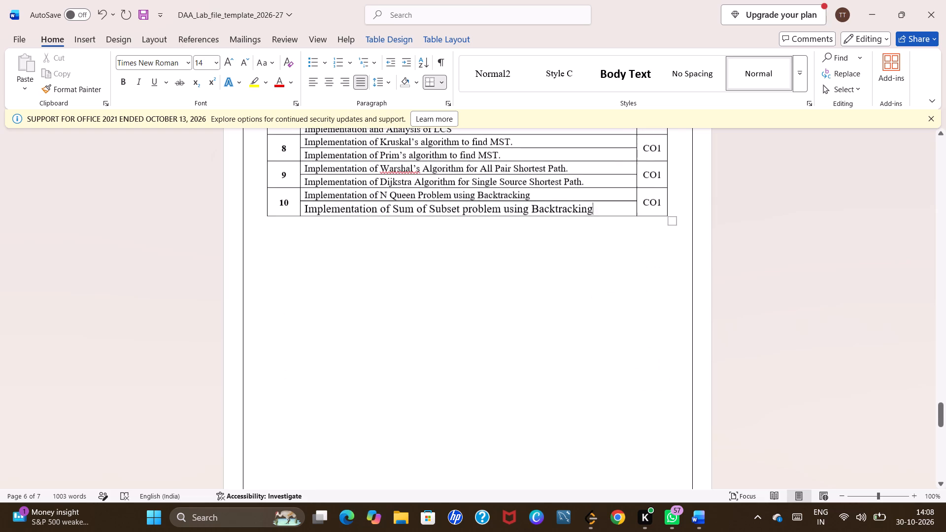
scroll(452, 422, up, 1)
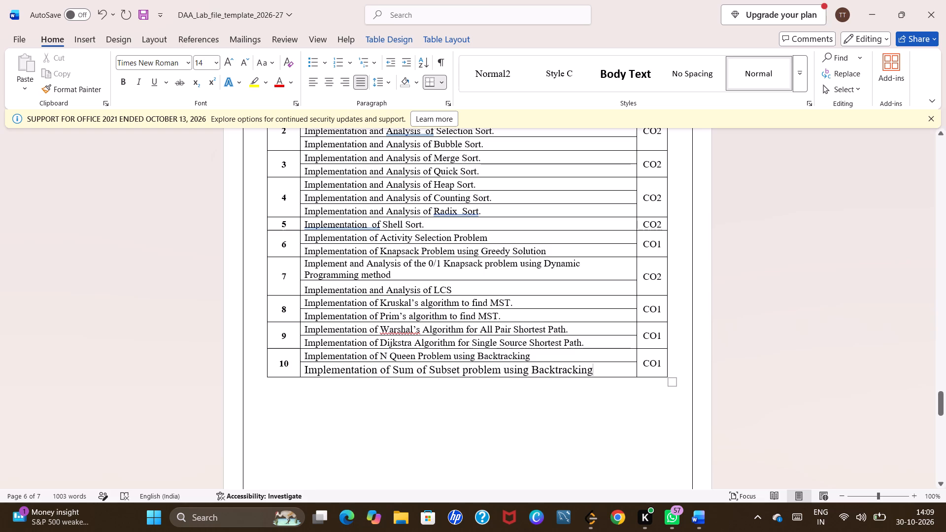
scroll(459, 437, down, 4)
scroll(459, 437, up, 1)
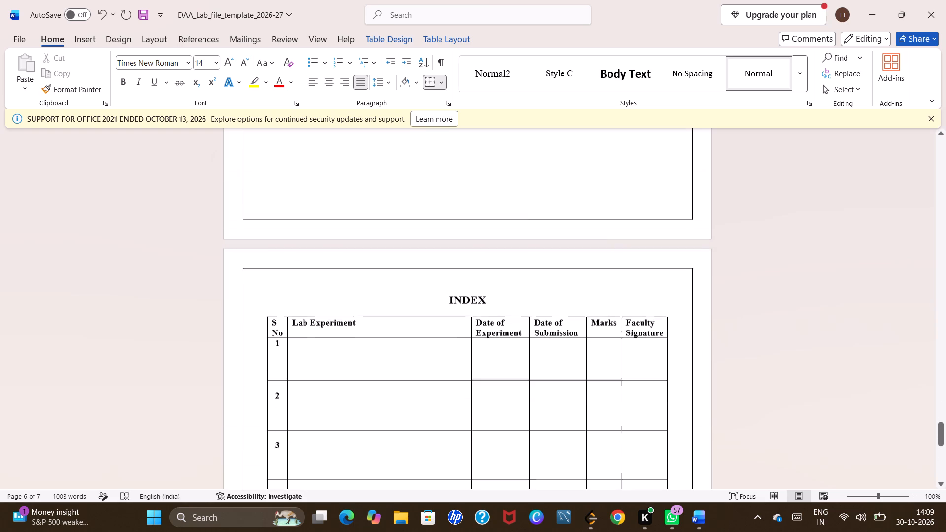
scroll(459, 437, down, 12)
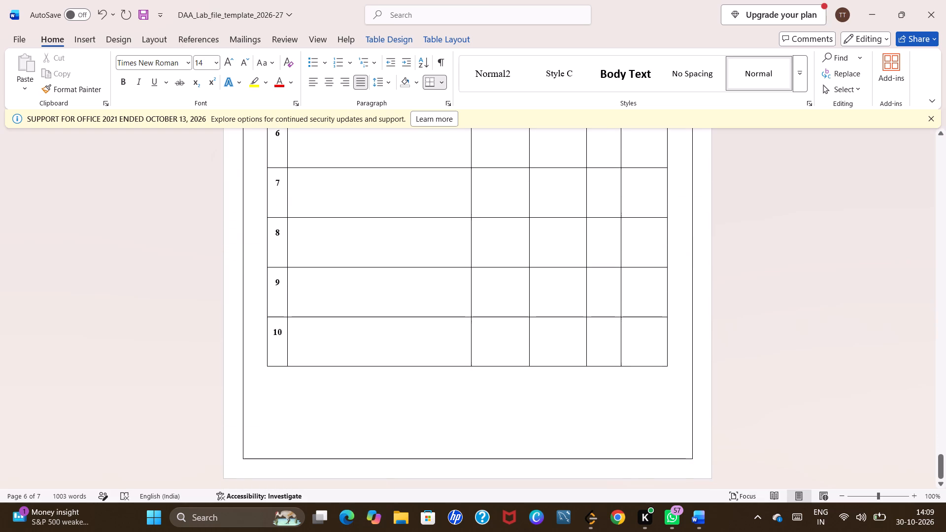
scroll(459, 437, up, 9)
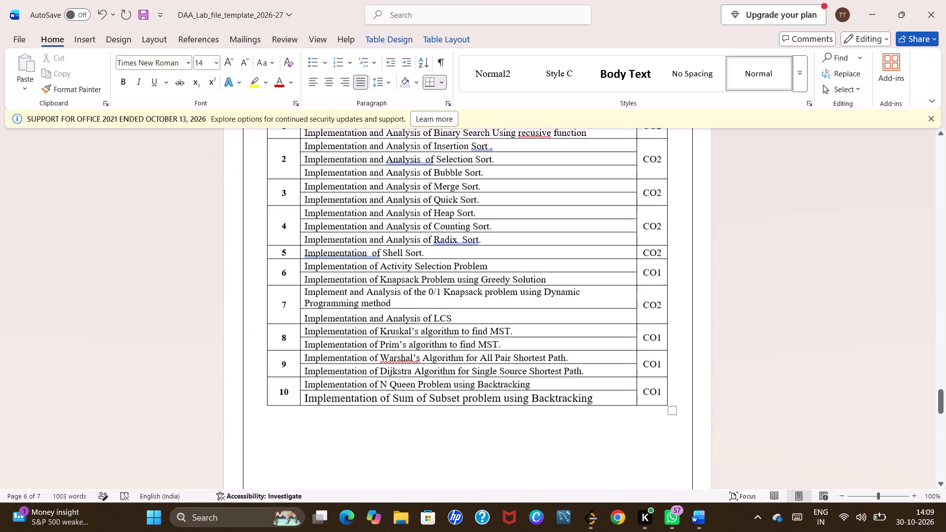
scroll(459, 437, up, 1)
scroll(459, 437, down, 1)
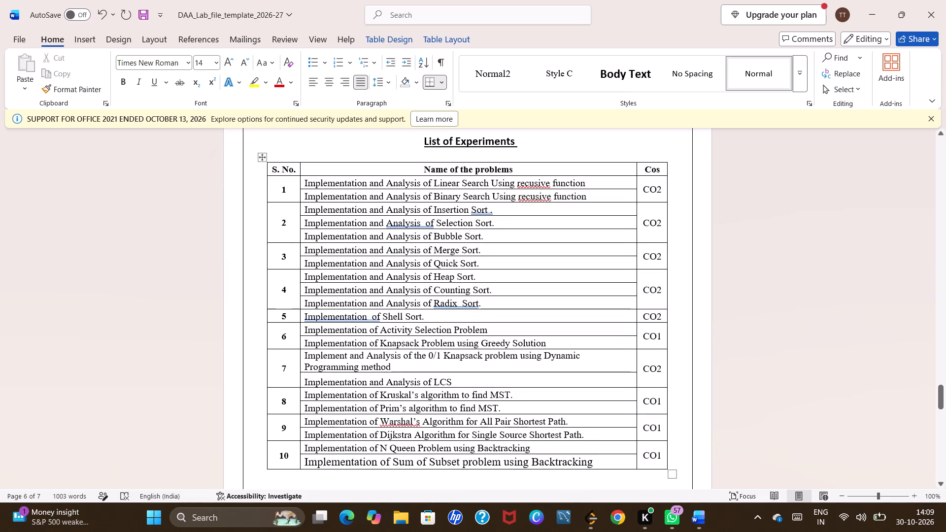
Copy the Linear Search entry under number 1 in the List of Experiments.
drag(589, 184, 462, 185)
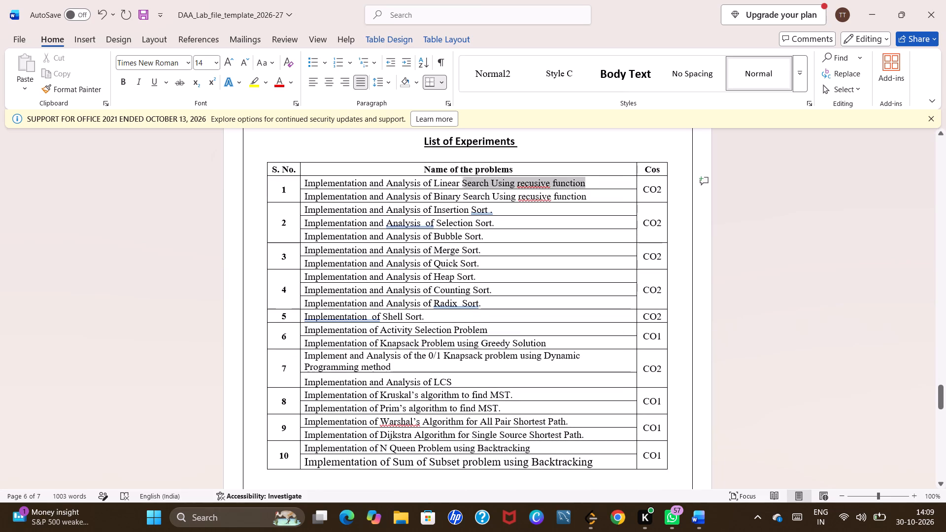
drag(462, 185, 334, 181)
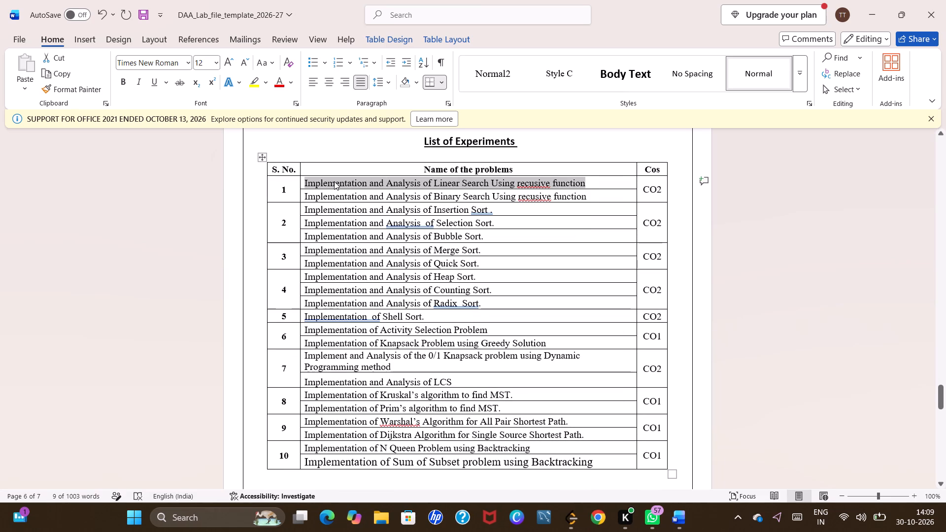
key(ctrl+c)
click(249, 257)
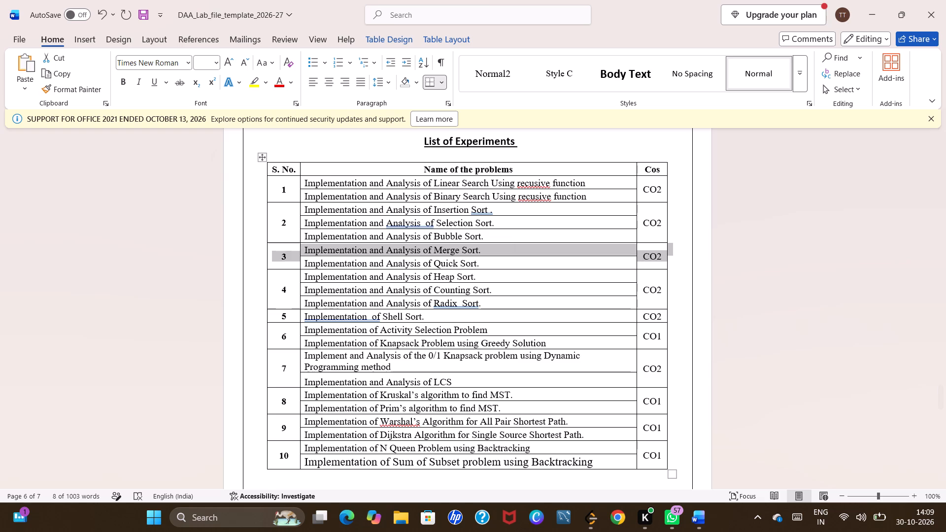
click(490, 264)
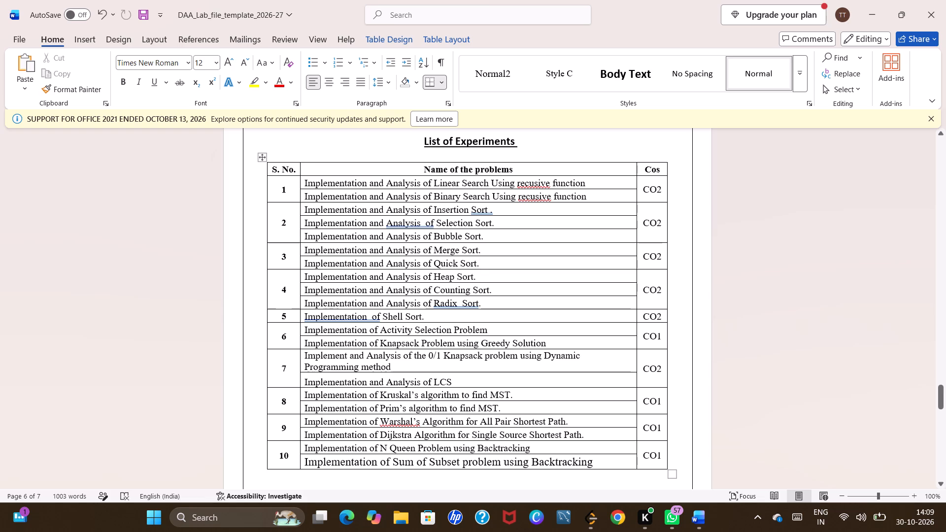
Compare the numbered rows of the INDEX table with the entries in the List of Experiments.
scroll(591, 196, down, 4)
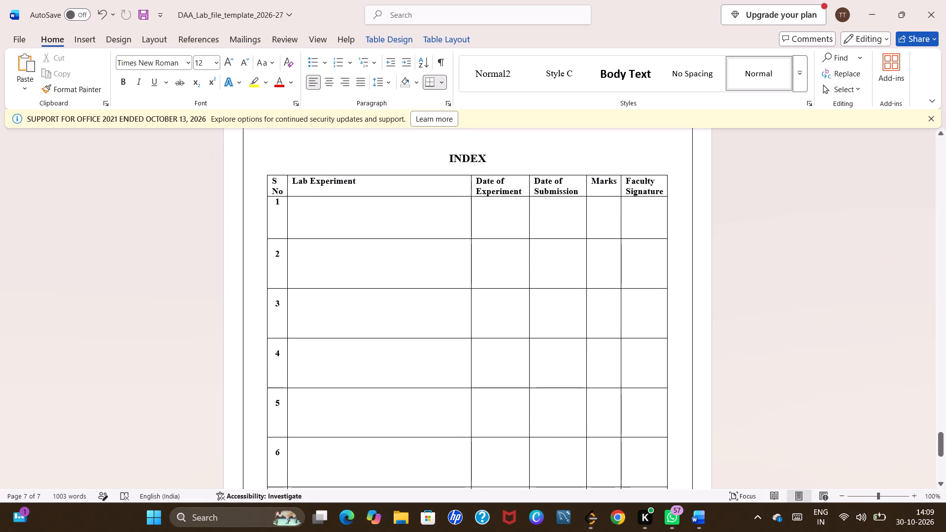
click(367, 213)
scroll(367, 213, up, 6)
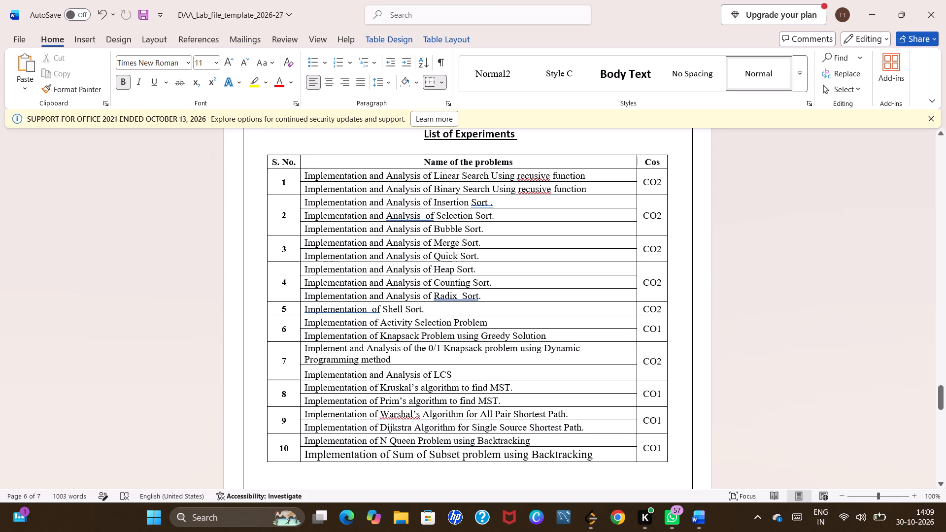
scroll(415, 348, down, 2)
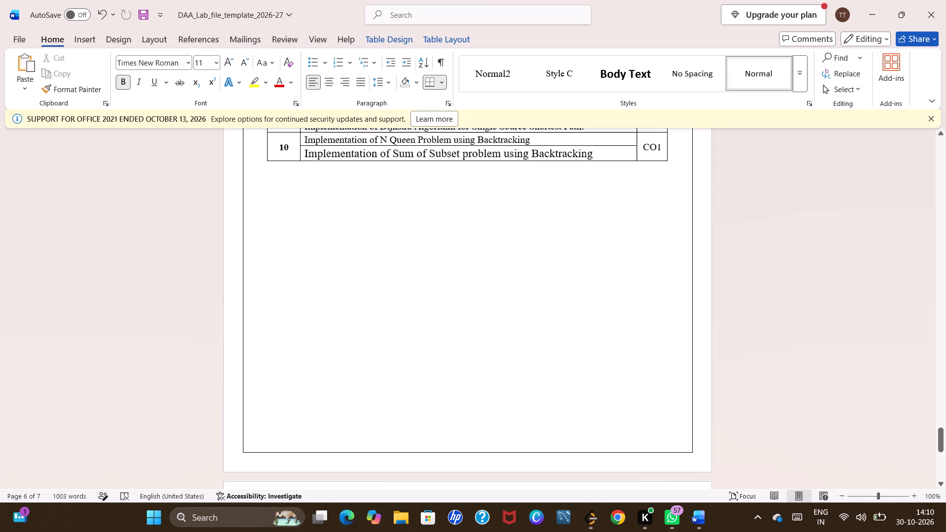
scroll(415, 348, down, 3)
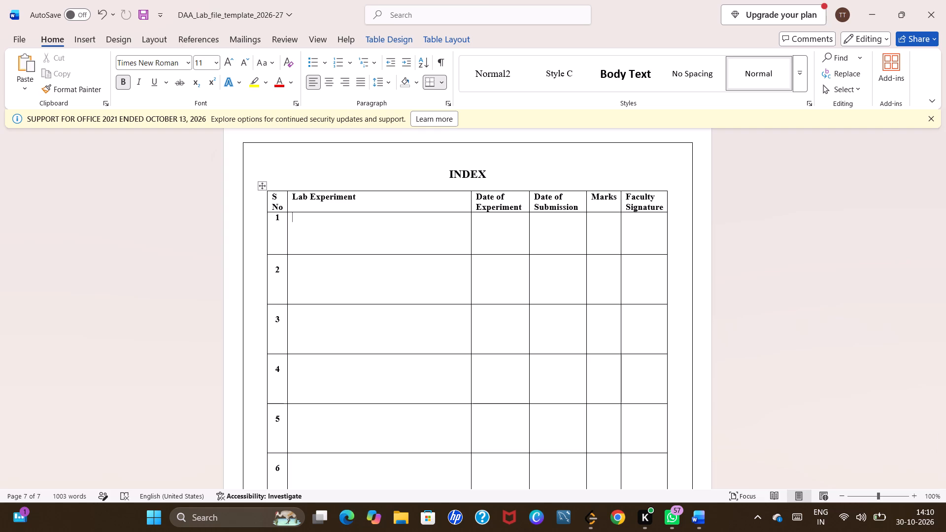
scroll(415, 348, up, 9)
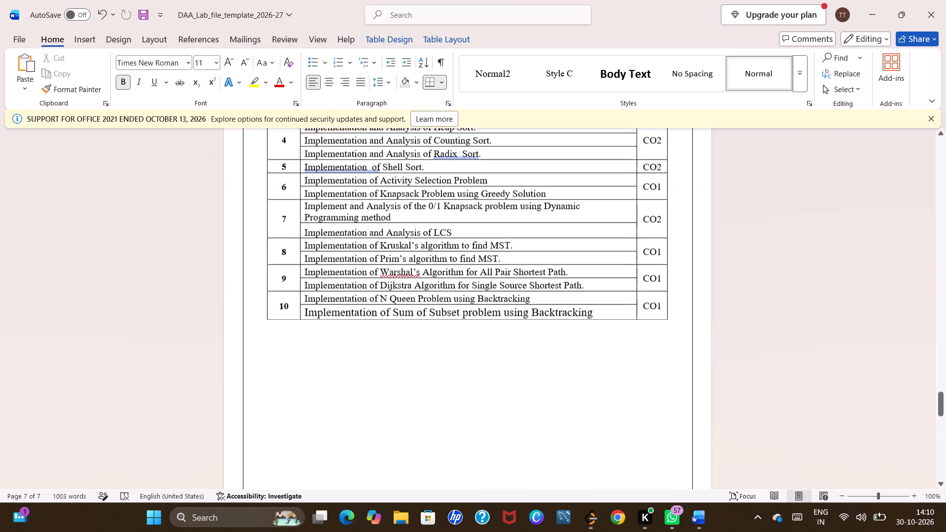
scroll(415, 348, up, 1)
scroll(415, 348, down, 1)
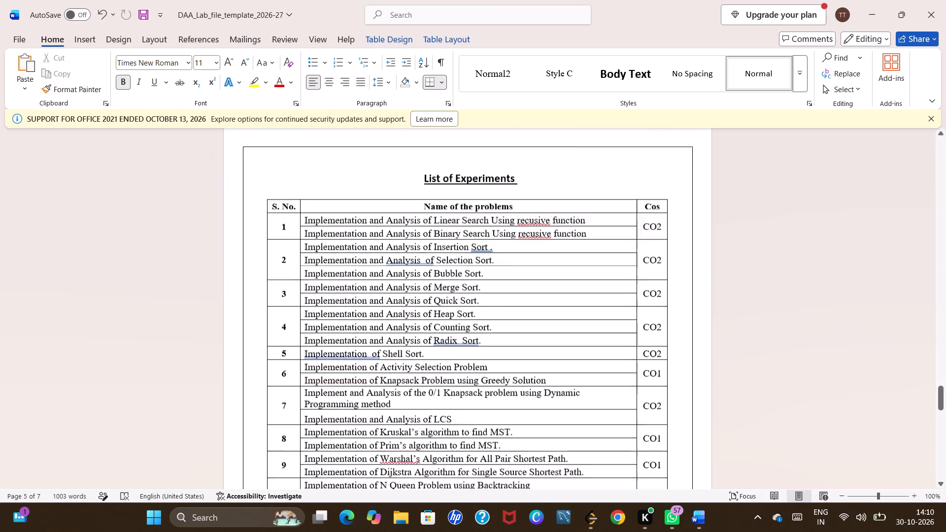
scroll(415, 348, down, 10)
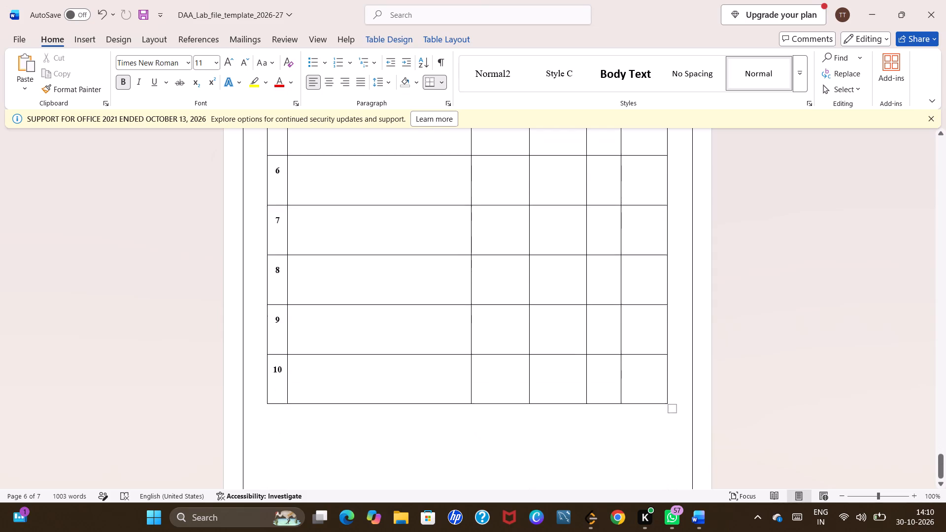
scroll(415, 348, down, 8)
Copy the Linear Search and Binary Search entries from the List of Experiments into the INDEX table's Lab Experiment column, starting at row 1.
scroll(415, 348, up, 8)
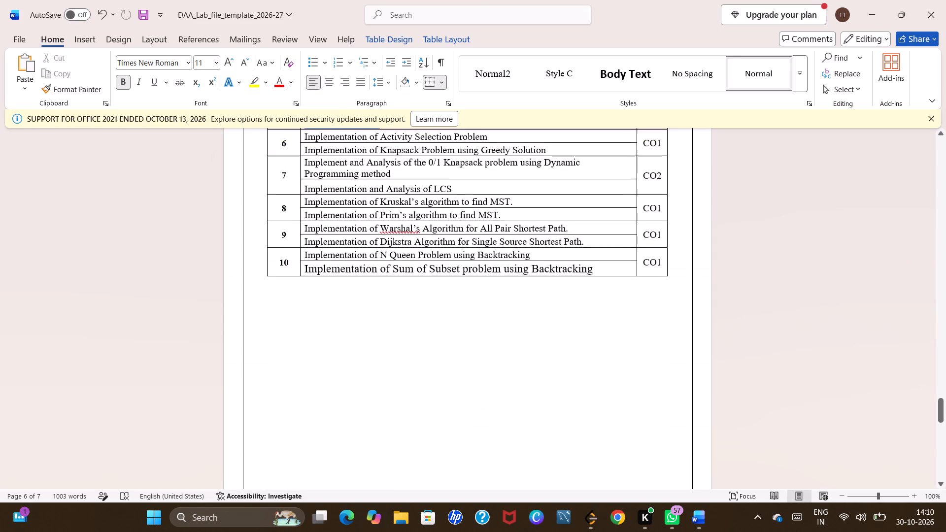
scroll(415, 348, up, 1)
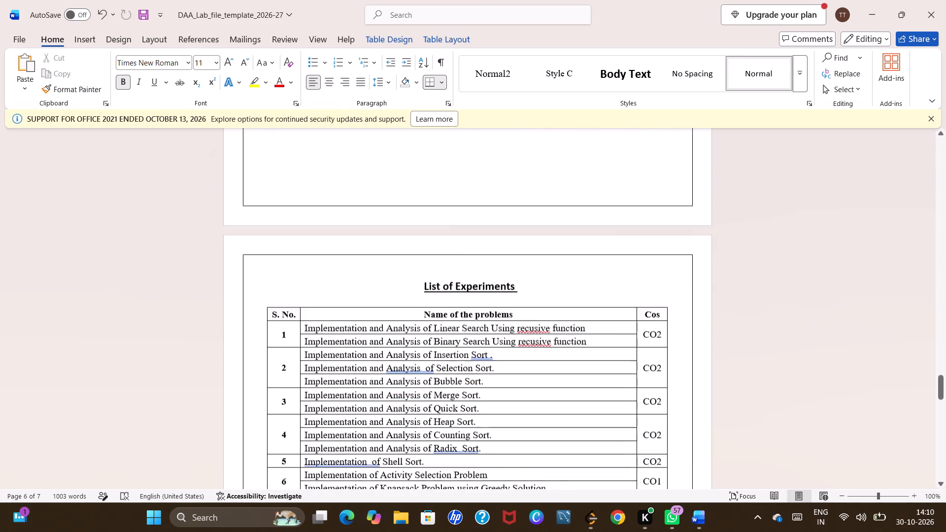
scroll(415, 348, up, 1)
drag(590, 261, 374, 282)
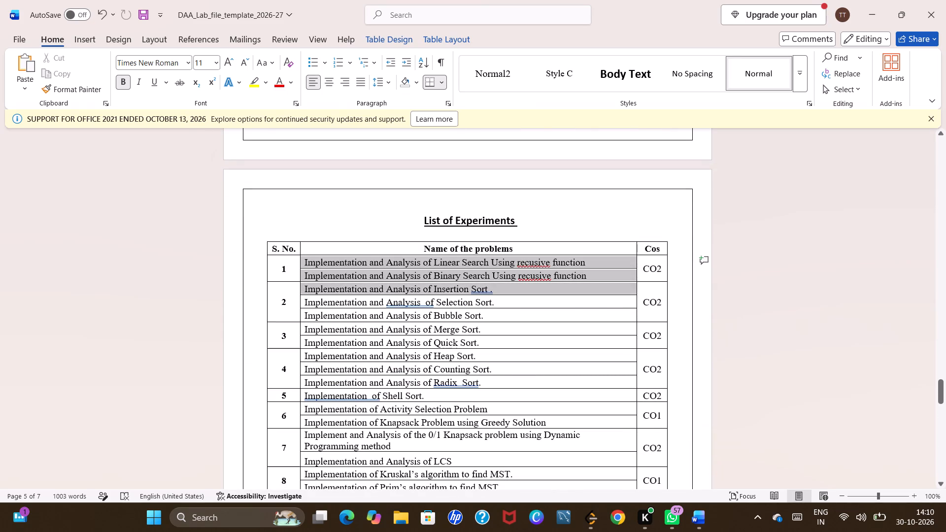
drag(374, 282, 353, 276)
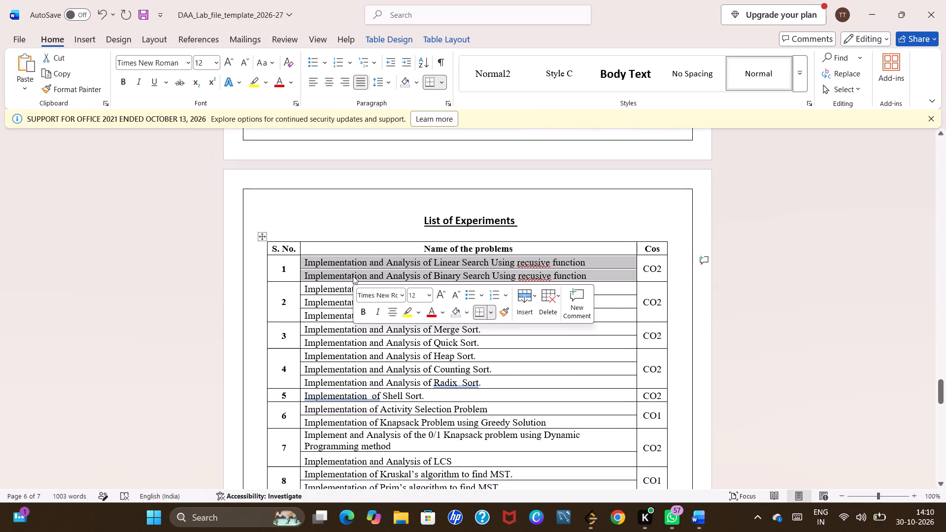
key(ctrl+c)
scroll(332, 407, down, 3)
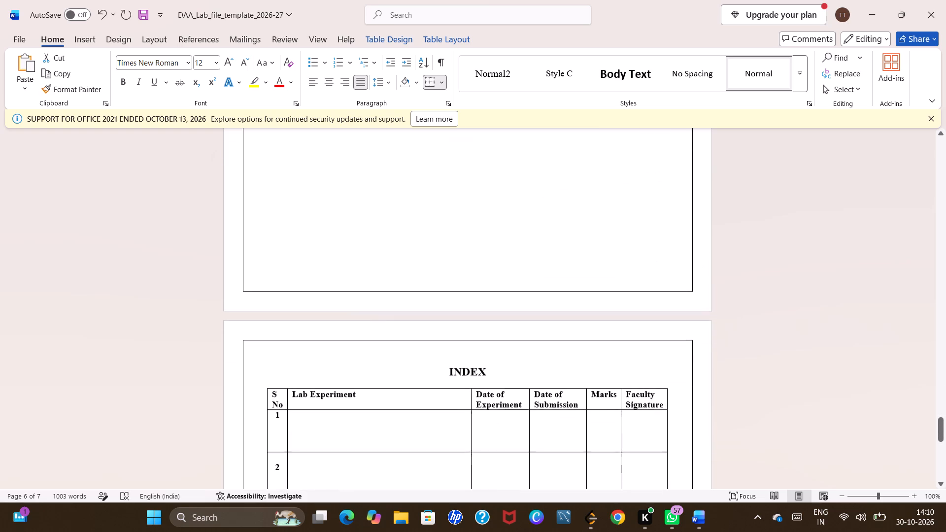
click(306, 422)
key(ctrl+v)
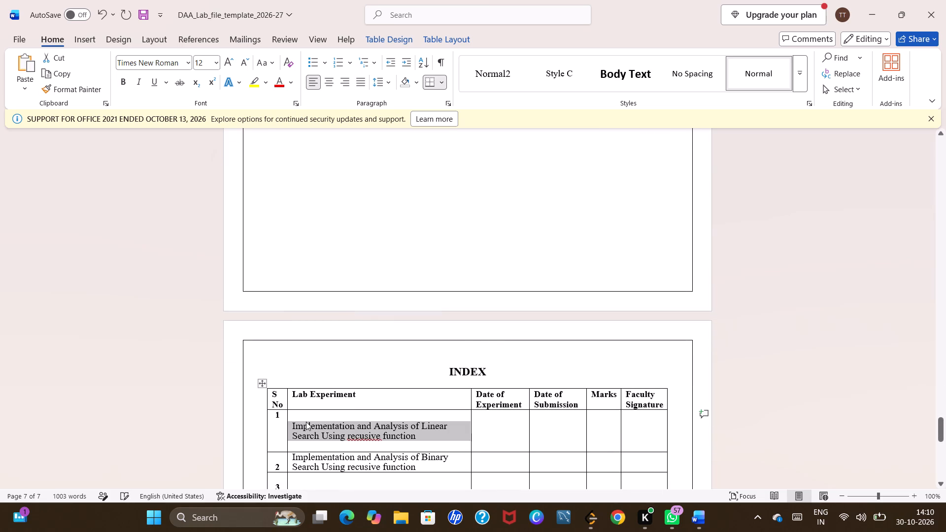
Move the Binary Search entry from row 2 of the INDEX table into row 1, directly below the Linear Search entry.
scroll(376, 421, down, 1)
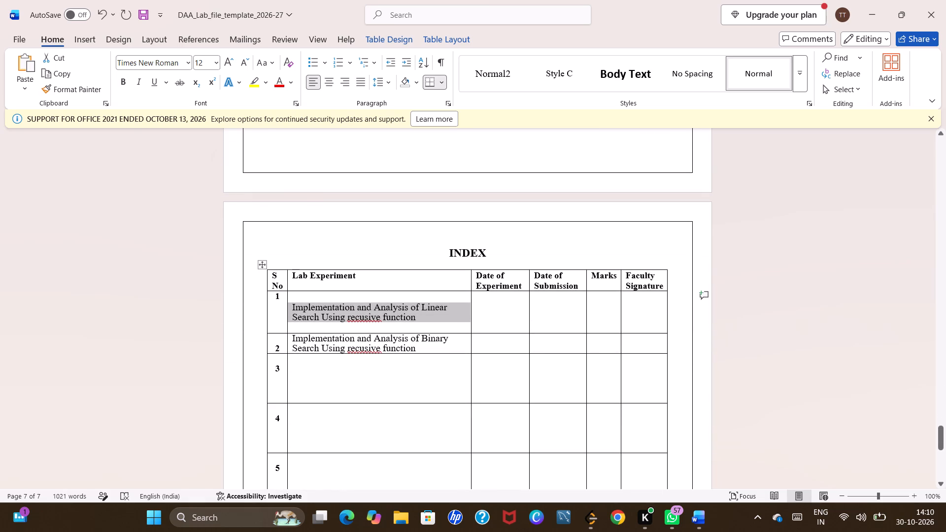
drag(432, 347, 349, 338)
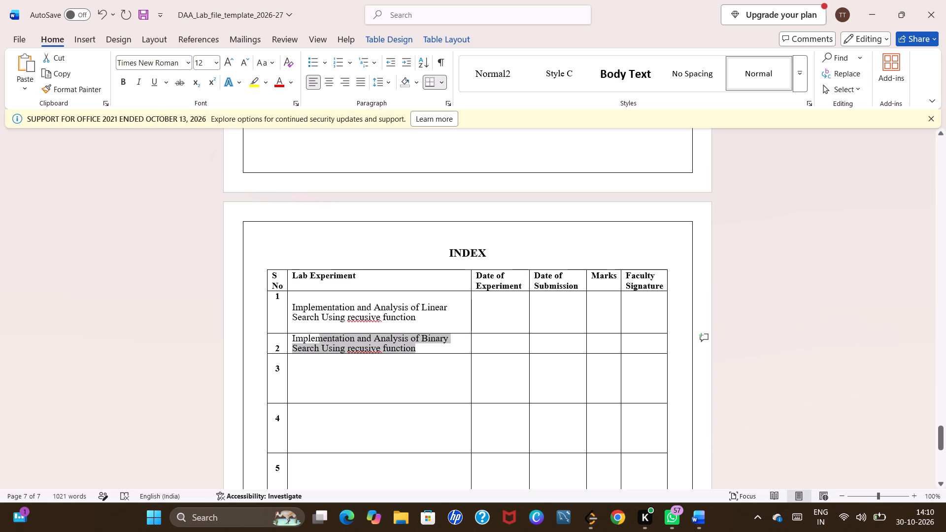
drag(349, 338, 307, 337)
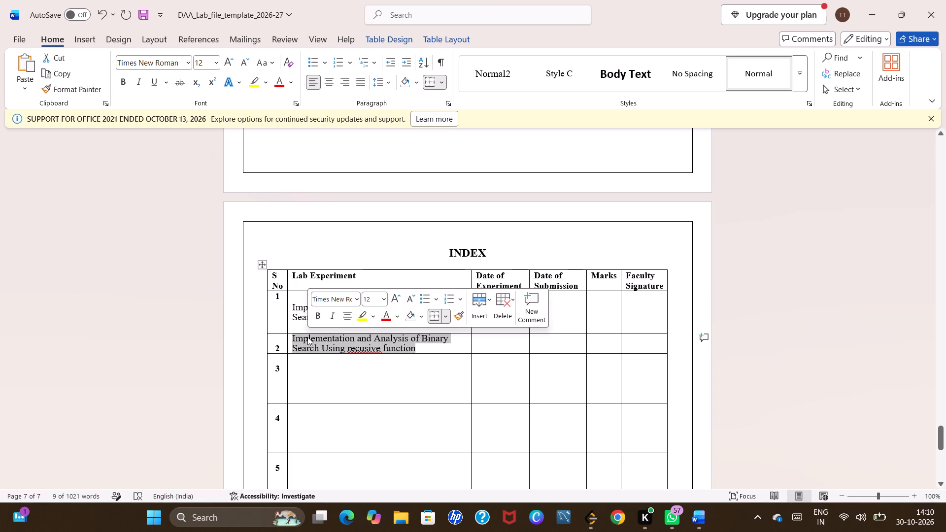
key(ctrl+x)
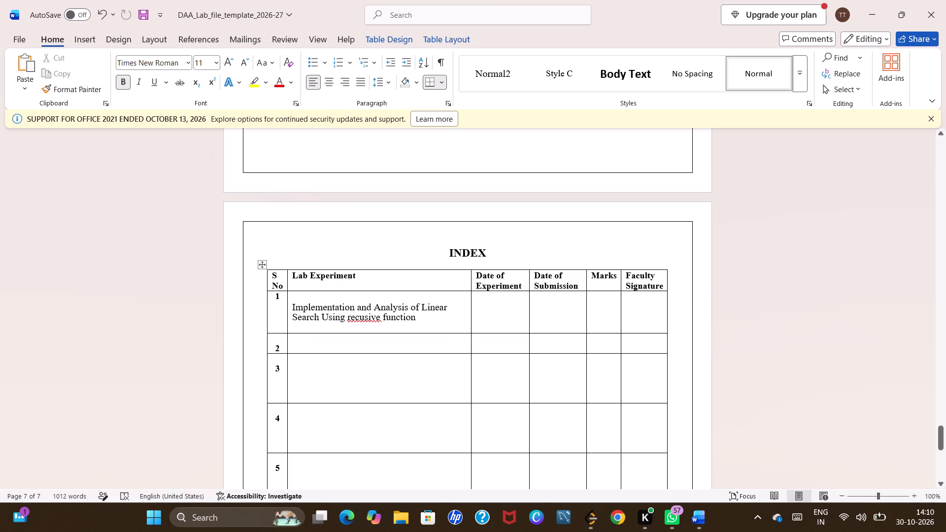
click(419, 316)
key(Return)
key(Return)
key(Return)
key(Return)
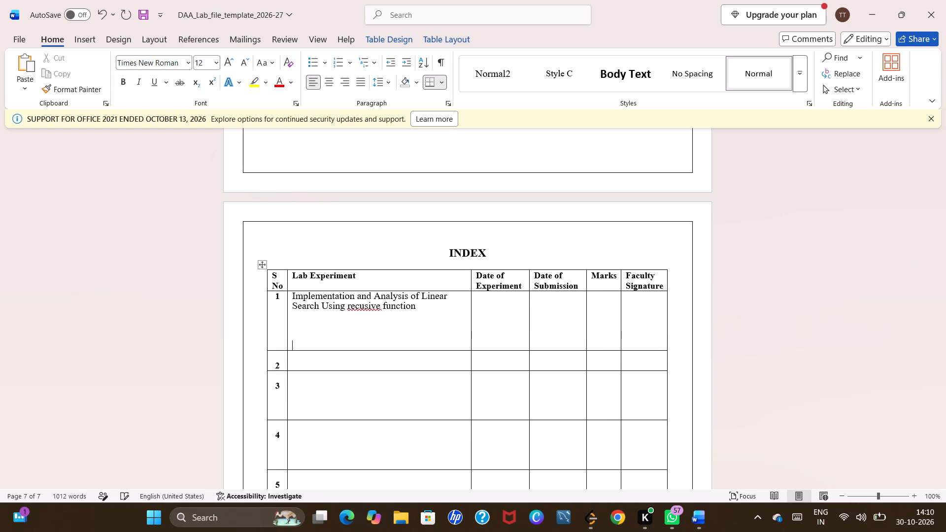
key(BackSpace)
key(BackSpace)
key(BackSpace)
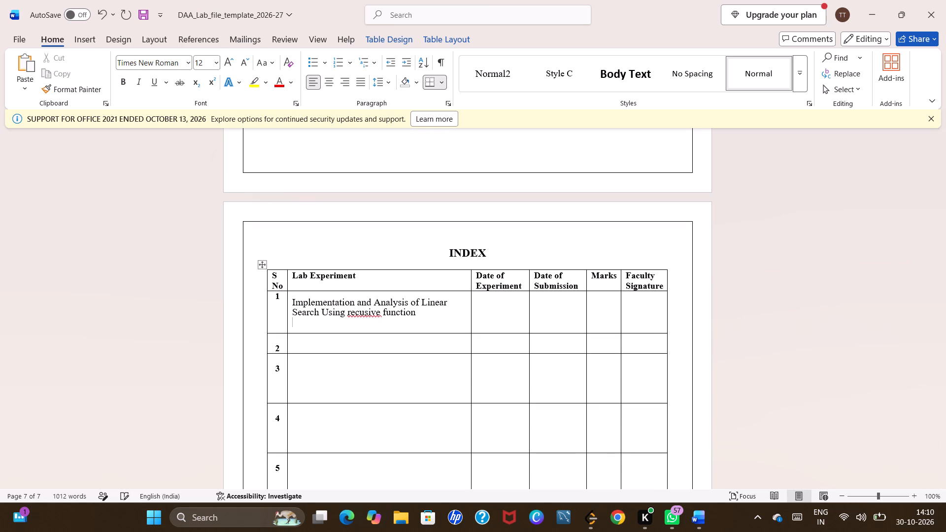
key(ctrl+v)
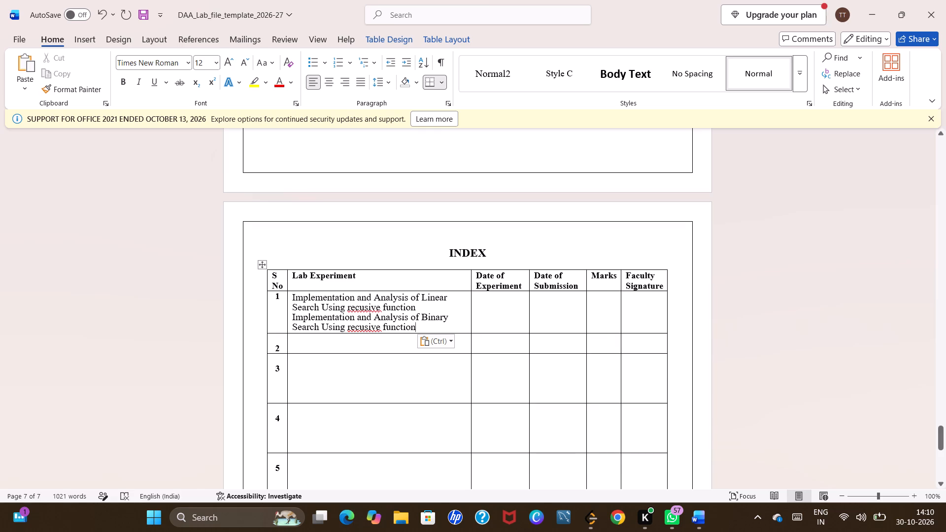
Return to the List of Experiments for the next entries to copy into the INDEX table.
scroll(401, 316, up, 2)
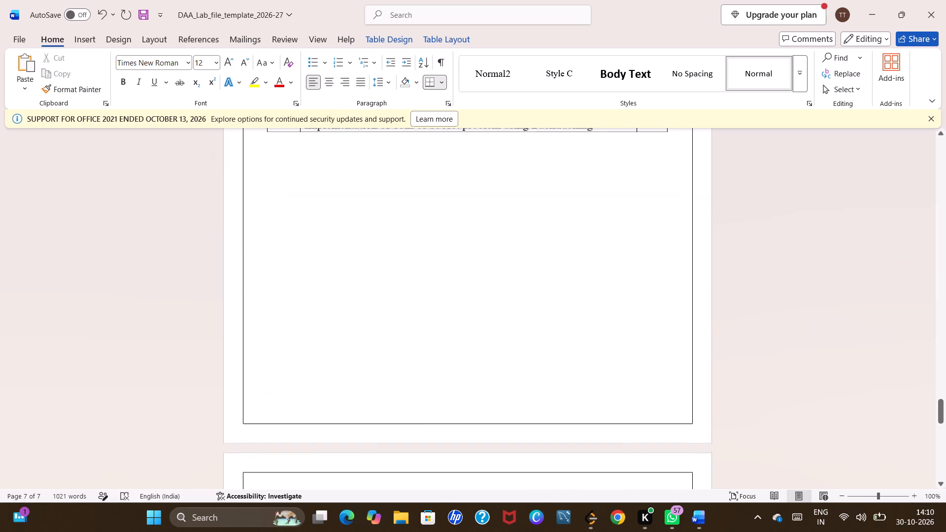
scroll(401, 316, up, 1)
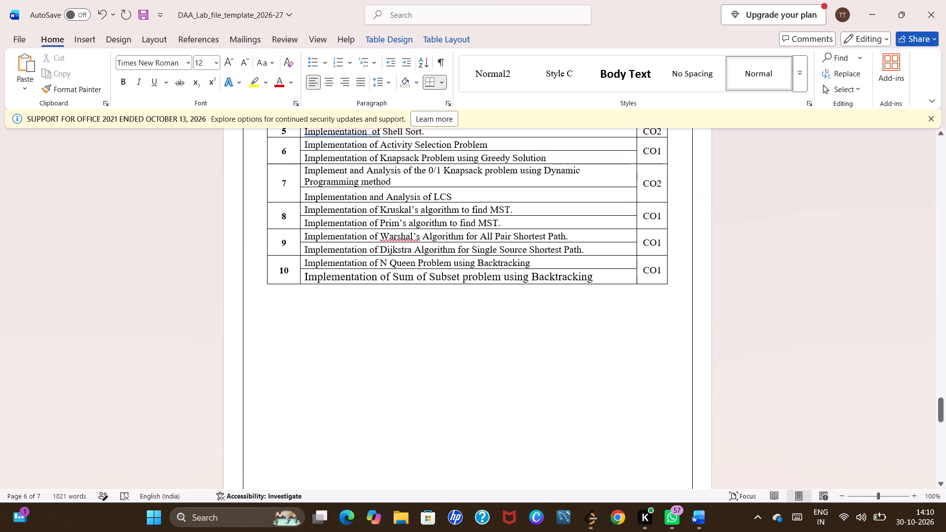
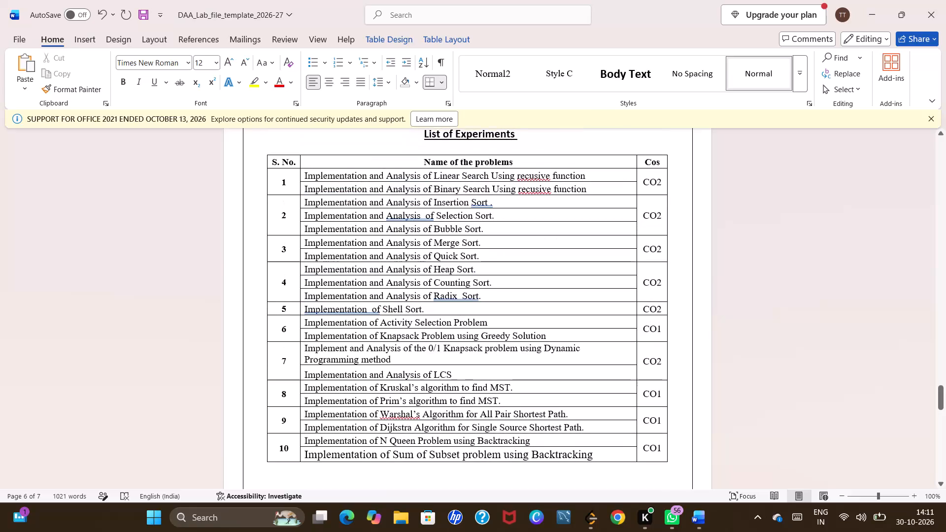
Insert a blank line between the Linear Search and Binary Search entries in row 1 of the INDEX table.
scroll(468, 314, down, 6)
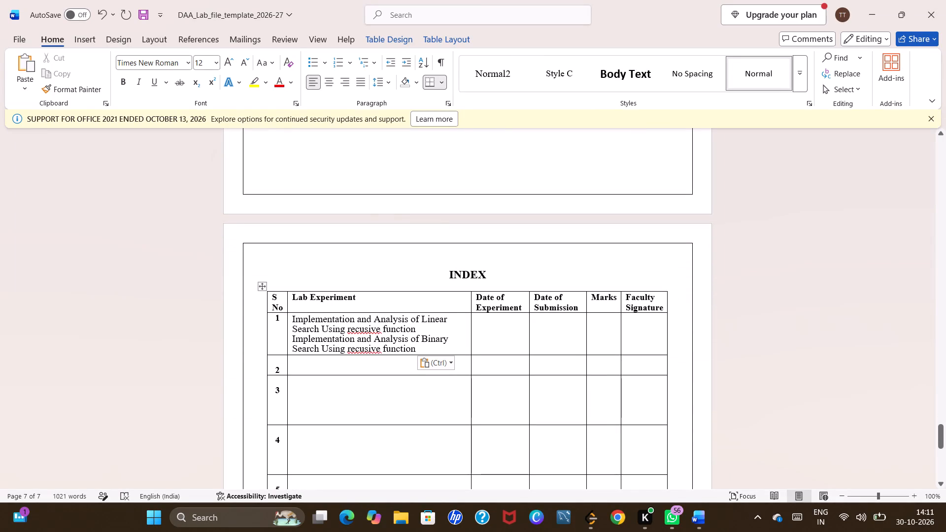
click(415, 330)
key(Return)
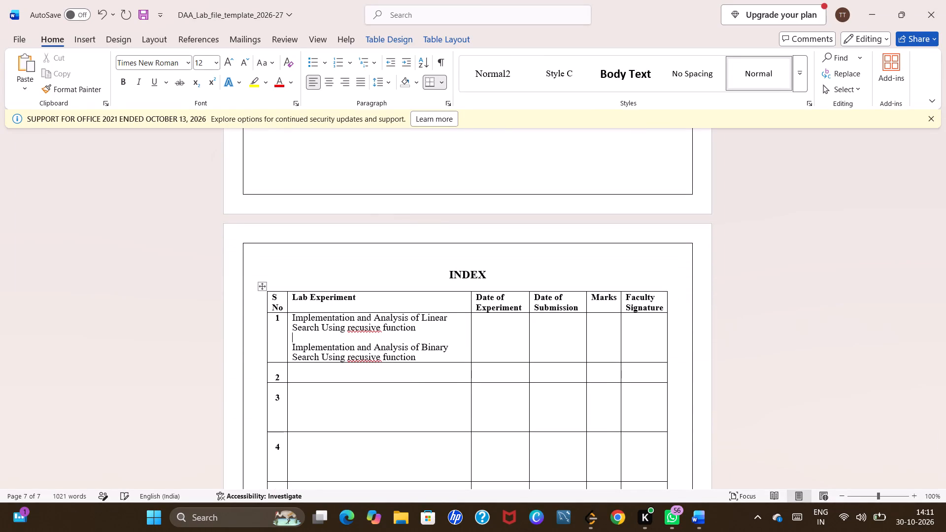
Copy the Insertion Sort, Selection Sort and Bubble Sort entries from the List of Experiments into the INDEX table's Lab Experiment column, starting at row 2.
scroll(415, 330, down, 1)
scroll(341, 295, down, 5)
scroll(341, 295, up, 5)
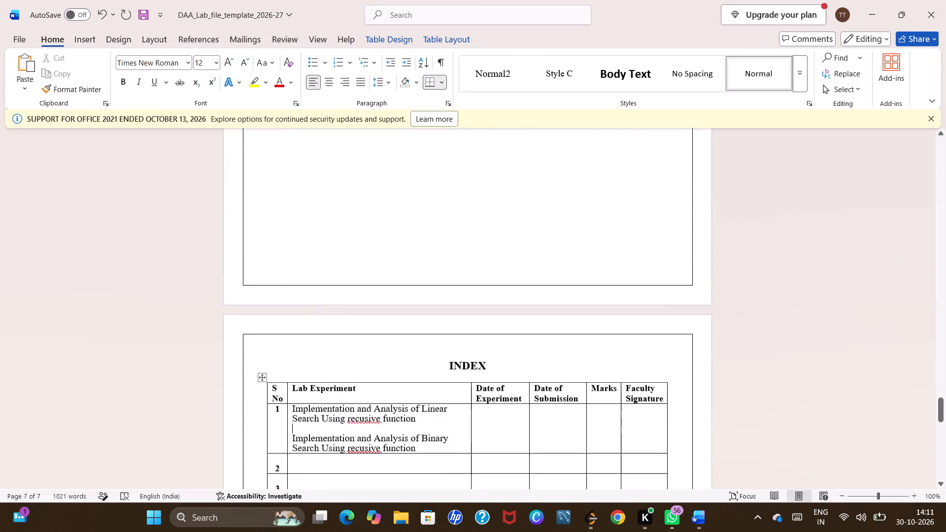
scroll(341, 295, up, 2)
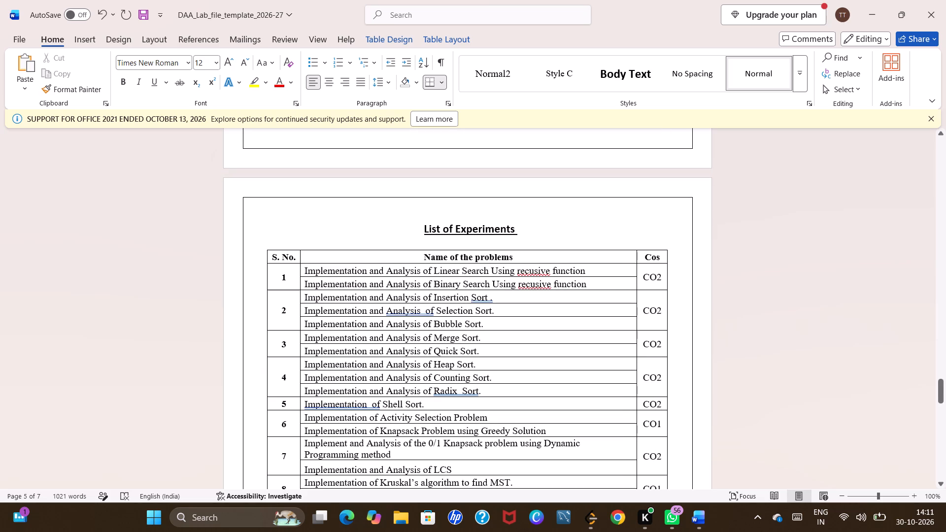
drag(494, 324, 328, 298)
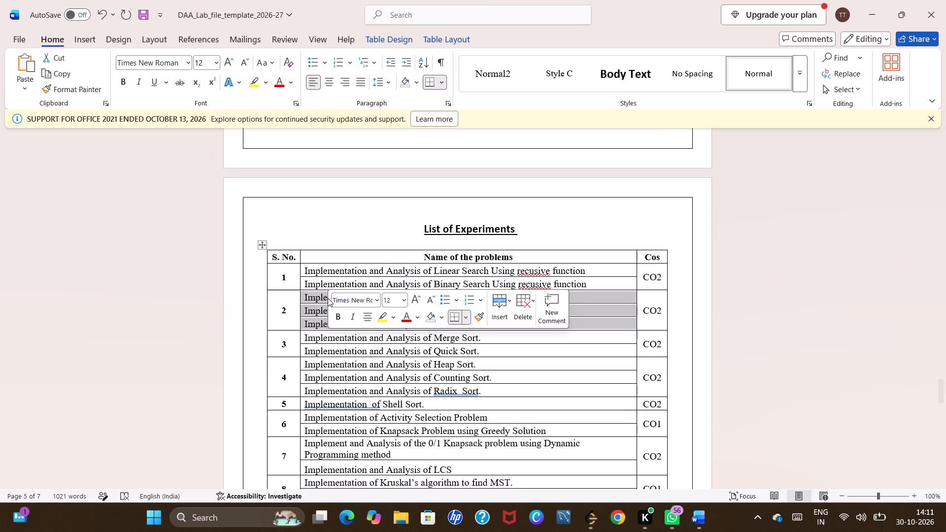
key(ctrl+c)
scroll(273, 432, down, 6)
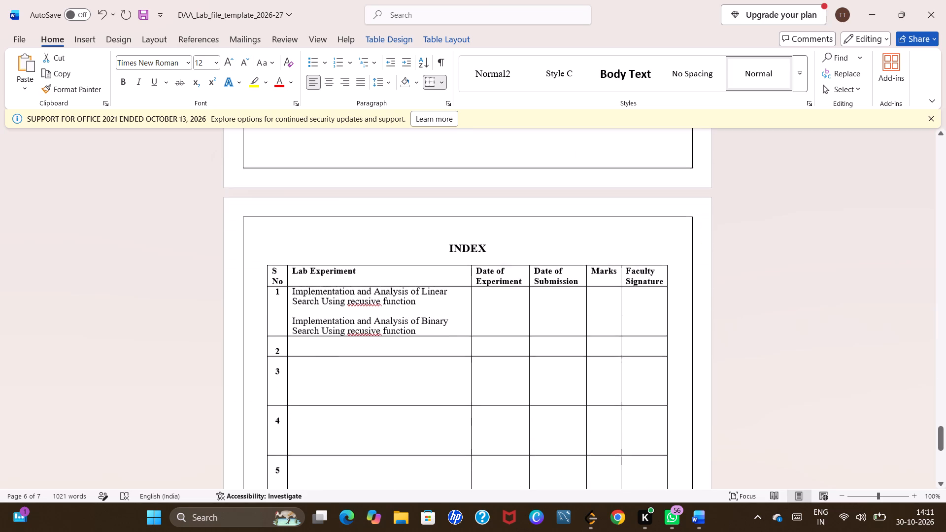
click(296, 339)
key(Return)
key(Return)
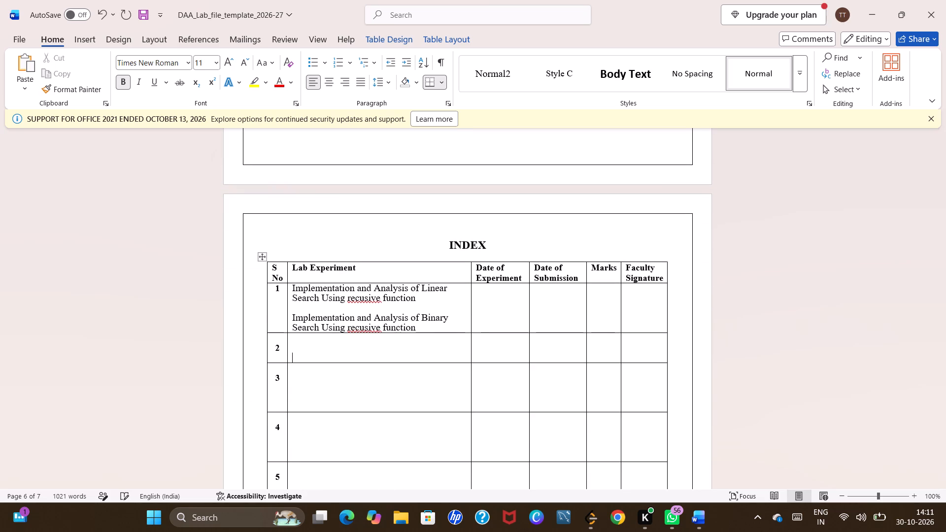
key(Return)
key(Return)
key(Return)
click(299, 340)
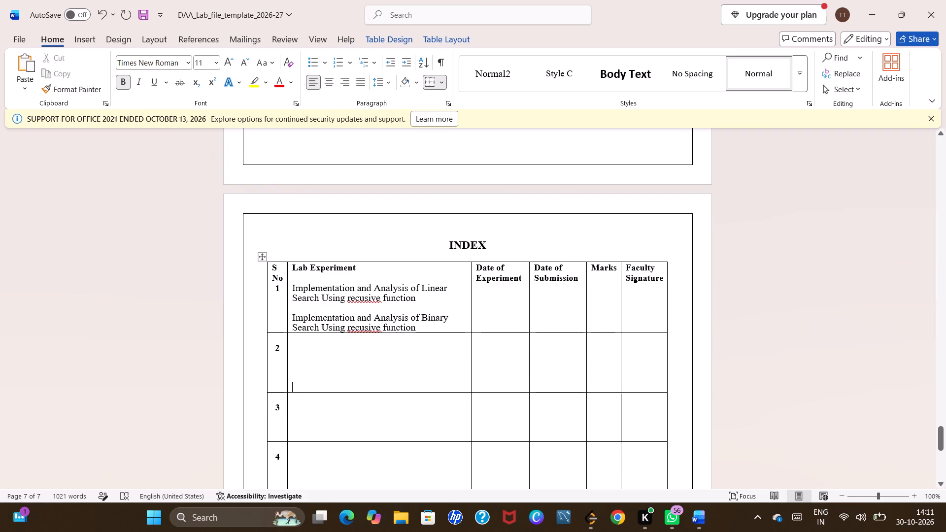
key(ctrl+v)
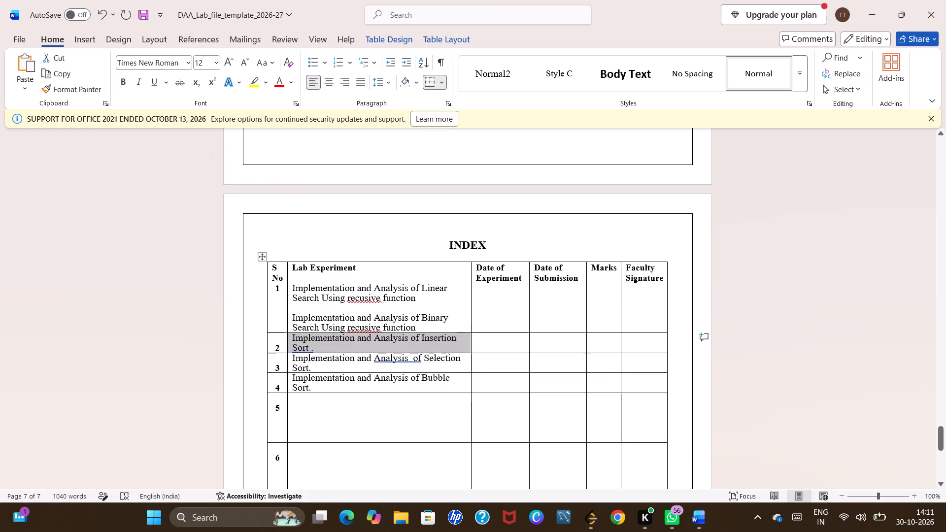
Move the Selection Sort entry from row 3 of the INDEX table into row 2, below Insertion Sort with a blank line between them.
drag(314, 365, 295, 361)
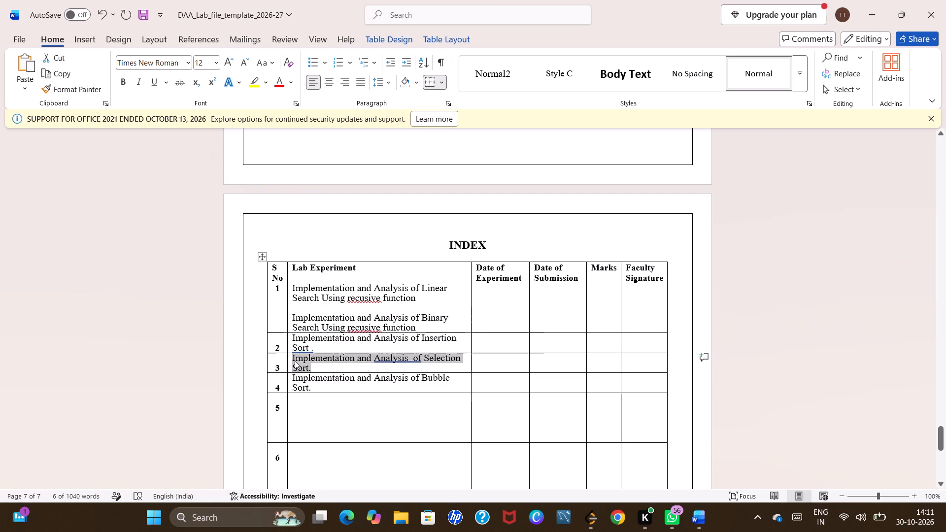
key(ctrl+x)
click(318, 345)
key(Return)
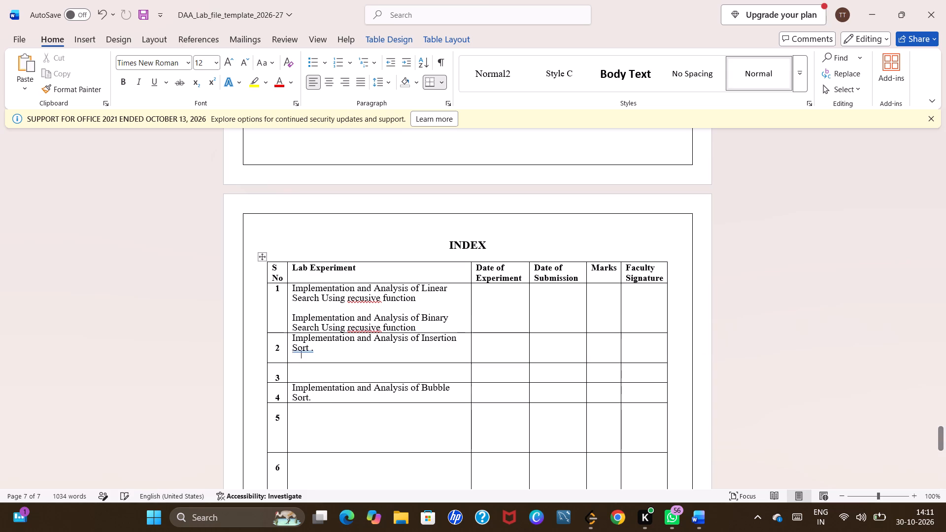
key(Return)
key(ctrl+v)
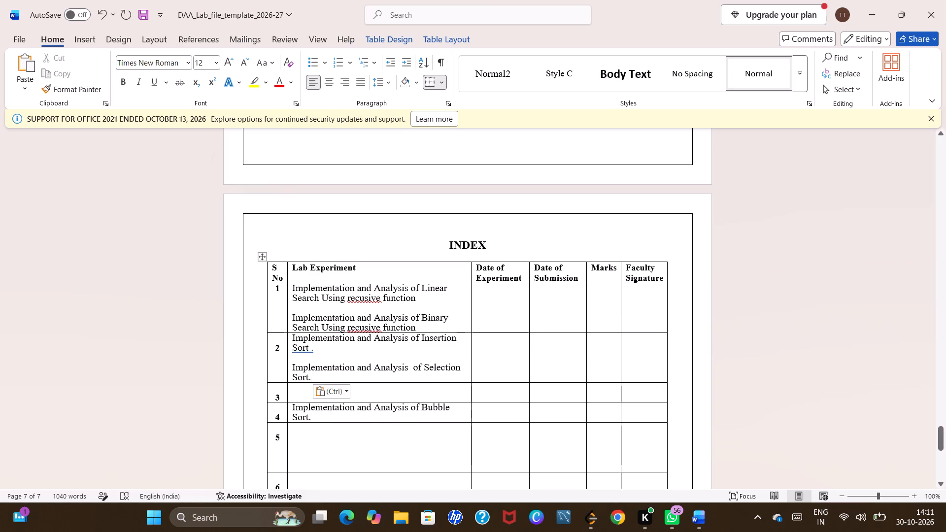
Move the Bubble Sort entry from row 4 of the INDEX table into row 2, below Selection Sort with a blank line between them.
drag(317, 418, 291, 409)
key(ctrl+x)
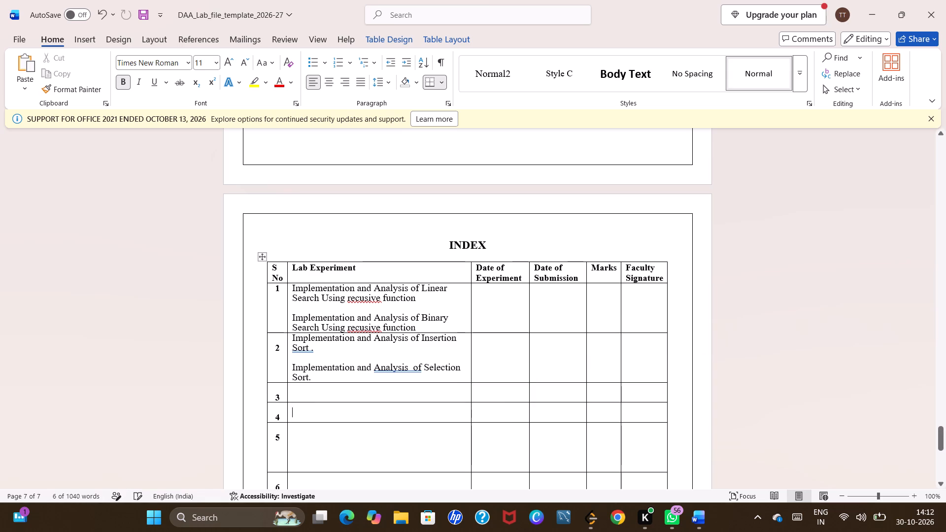
click(313, 375)
key(Return)
key(Return)
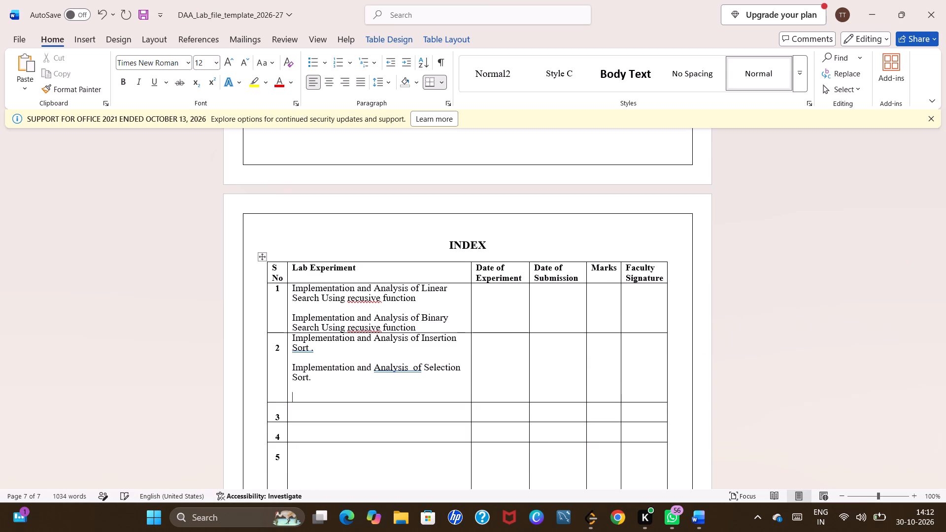
key(ctrl+v)
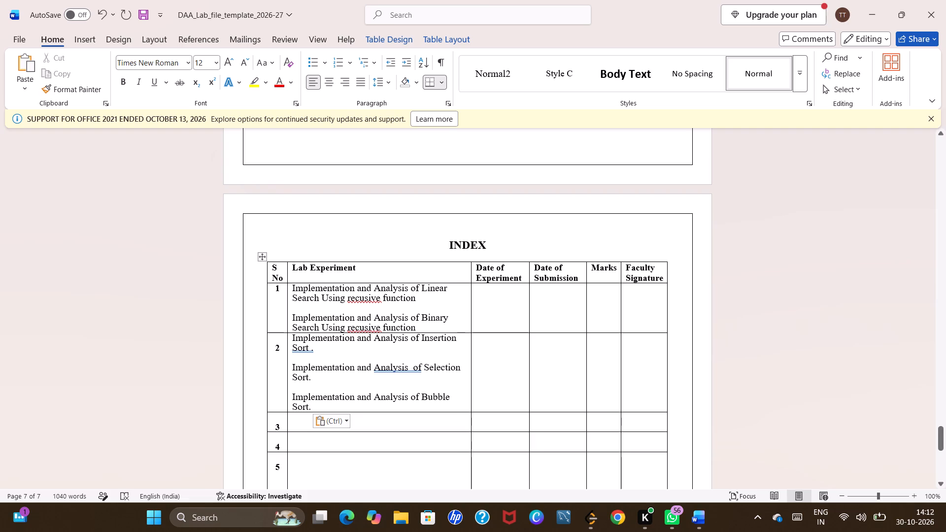
Remove the blank lines between the experiment entries in rows 1 and 2 of the INDEX table.
click(304, 387)
key(BackSpace)
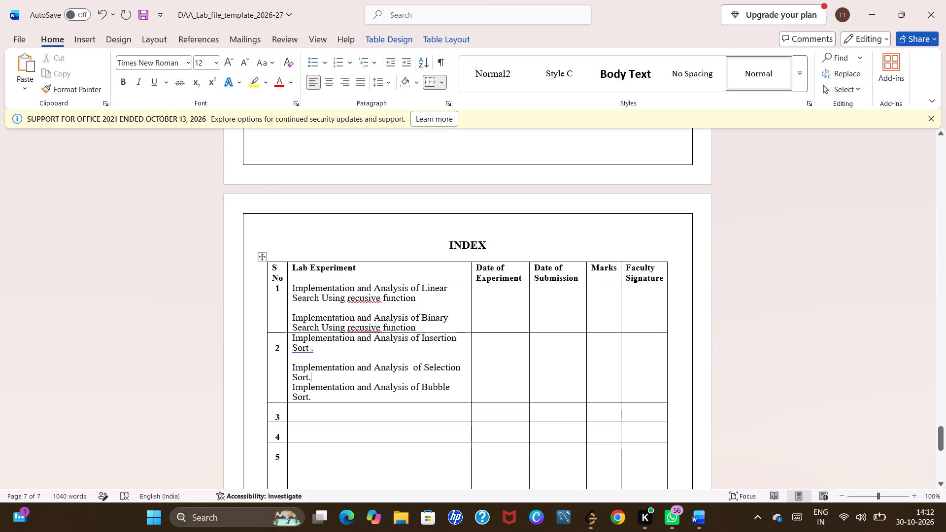
click(297, 361)
key(BackSpace)
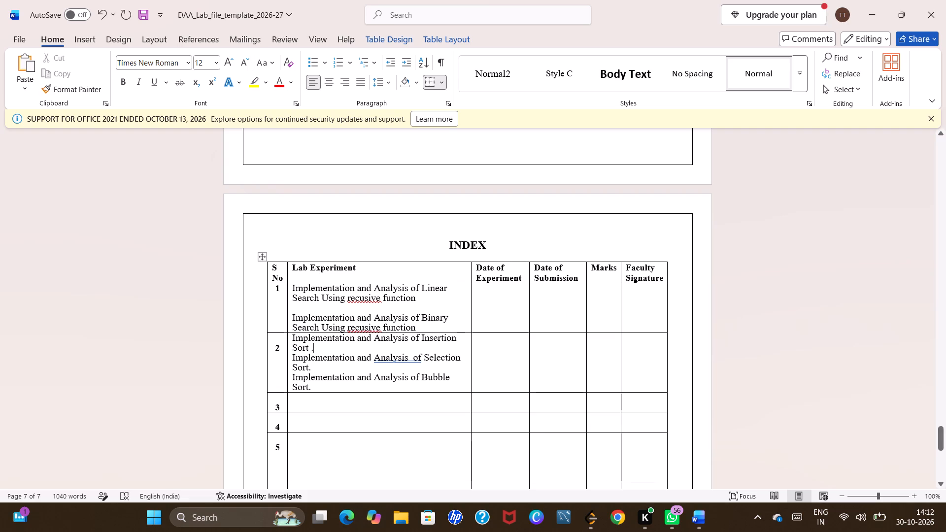
click(304, 305)
key(BackSpace)
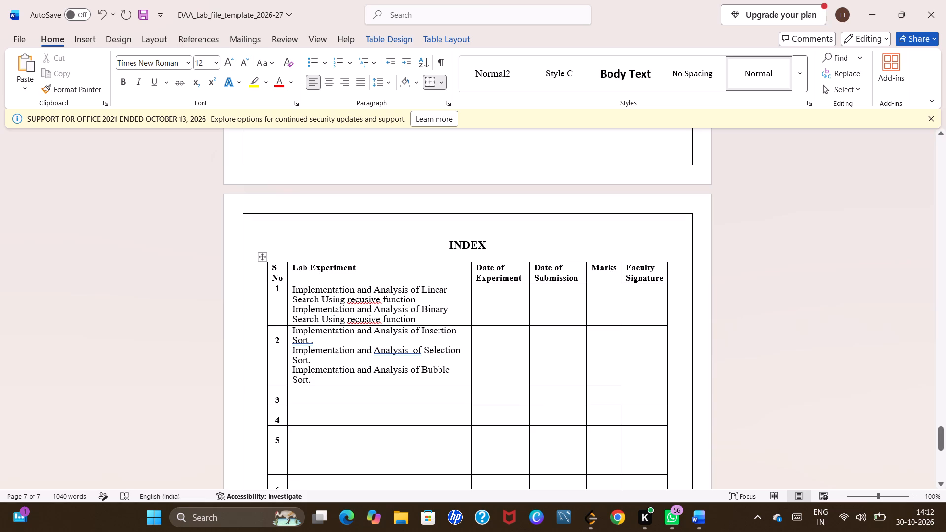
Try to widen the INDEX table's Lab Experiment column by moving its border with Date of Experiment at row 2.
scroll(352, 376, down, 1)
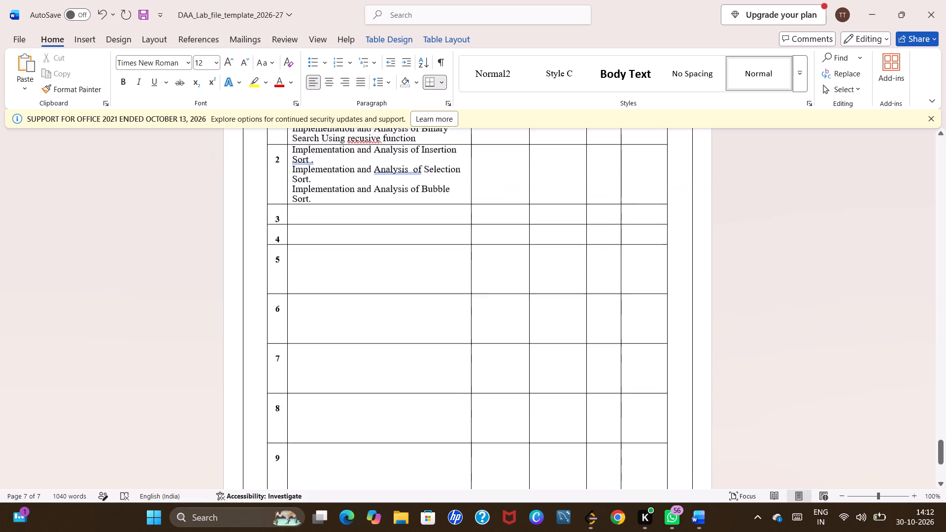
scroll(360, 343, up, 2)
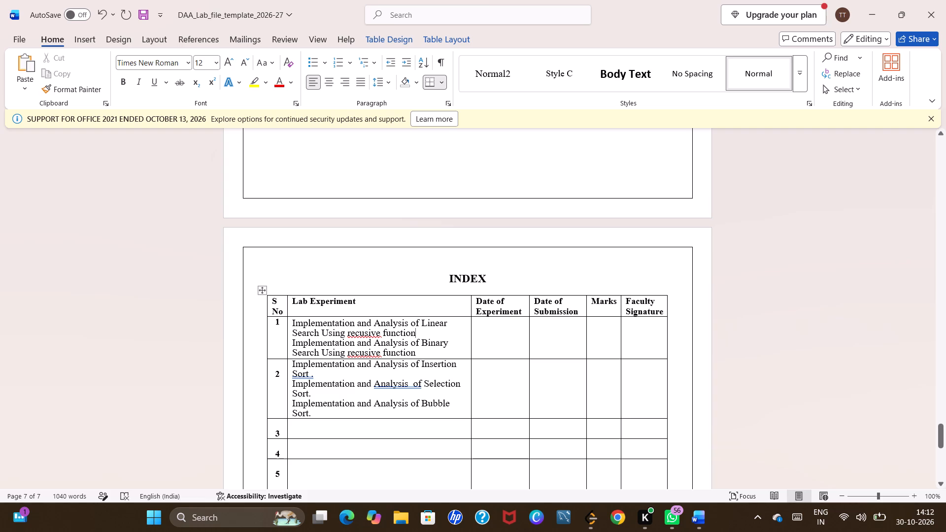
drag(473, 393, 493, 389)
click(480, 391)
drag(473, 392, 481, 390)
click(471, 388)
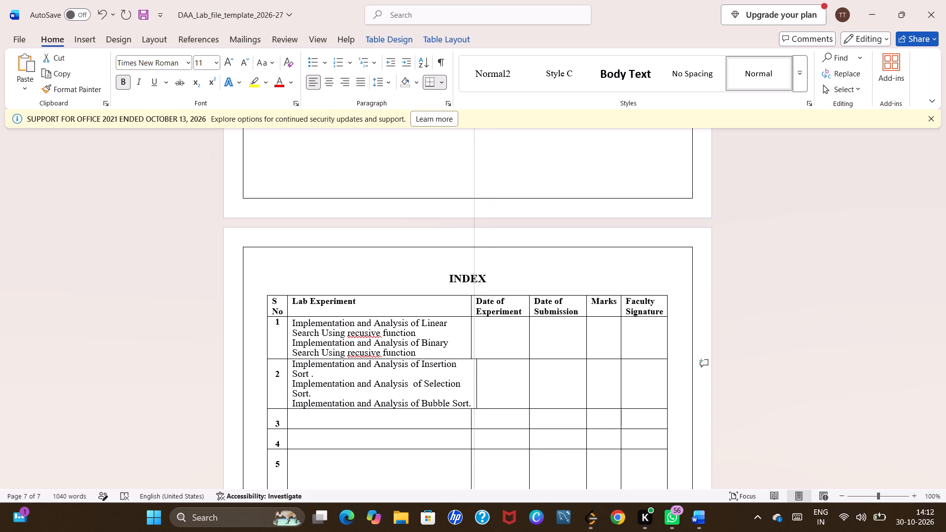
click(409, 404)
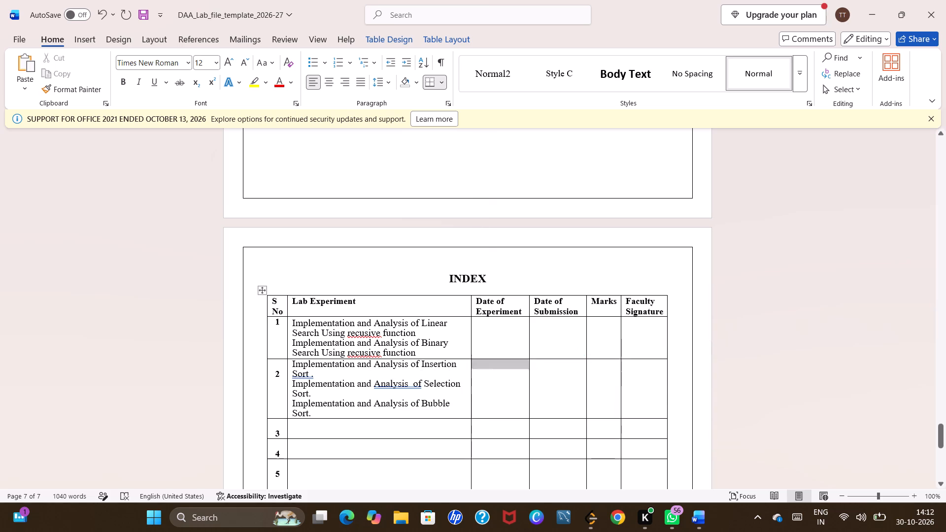
Set the font size of the three sorting entries in row 2 of the INDEX table to 10.
drag(314, 413, 291, 365)
click(369, 325)
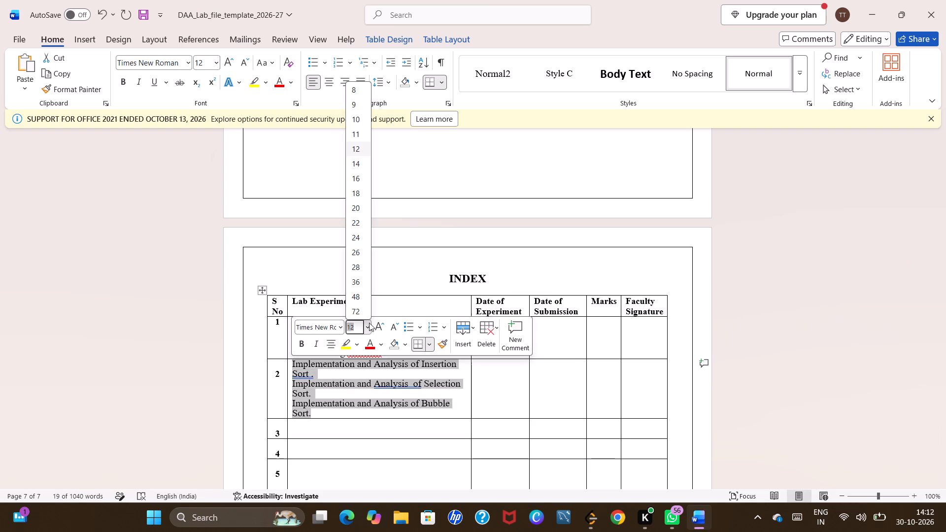
click(356, 123)
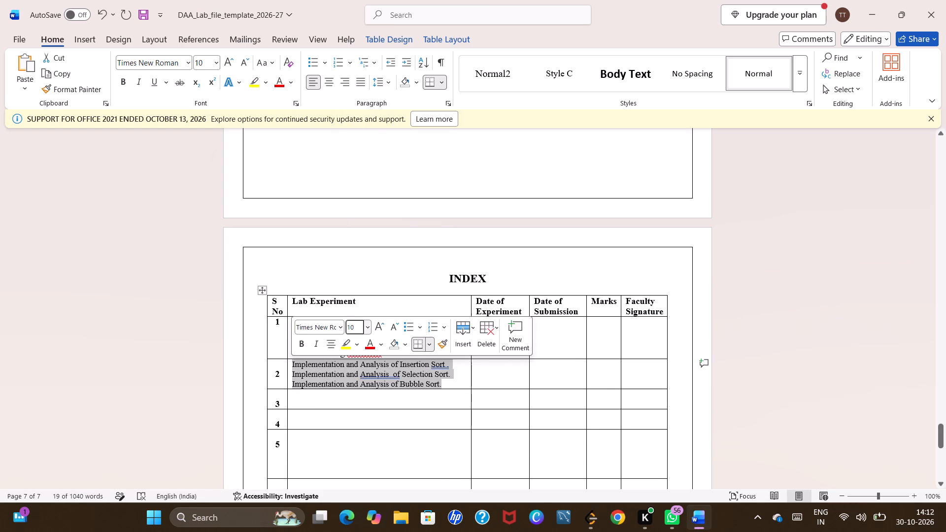
click(447, 385)
Set the font size of the Linear Search and Binary Search entries in row 1 of the INDEX table to 10.
drag(422, 352, 352, 341)
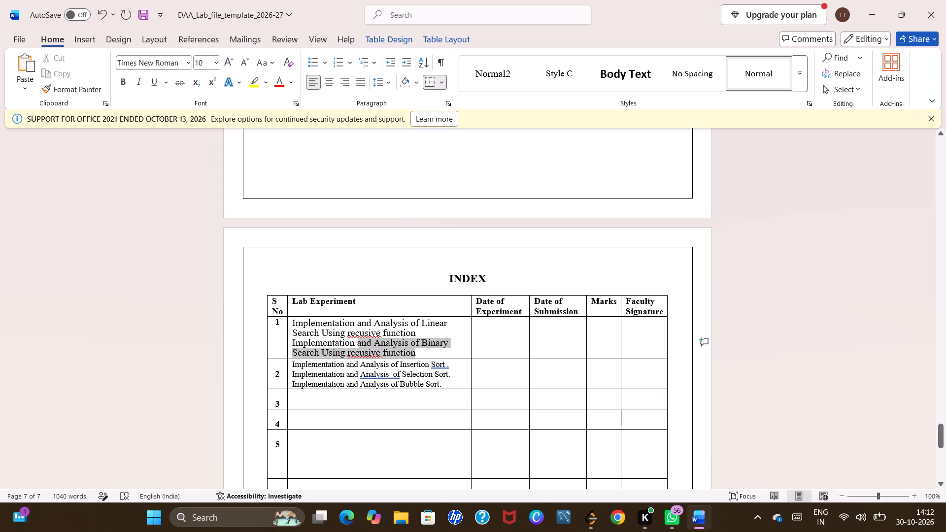
drag(352, 341, 296, 325)
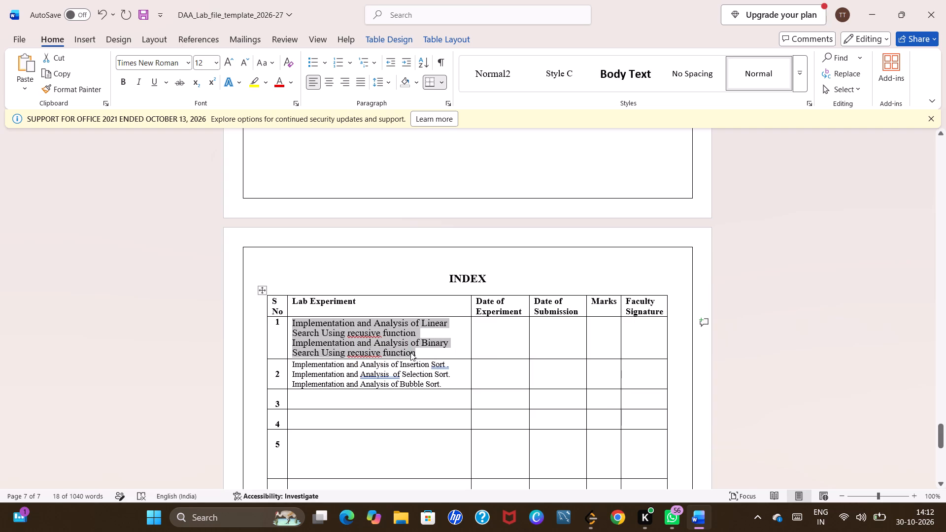
click(421, 350)
drag(421, 350, 305, 330)
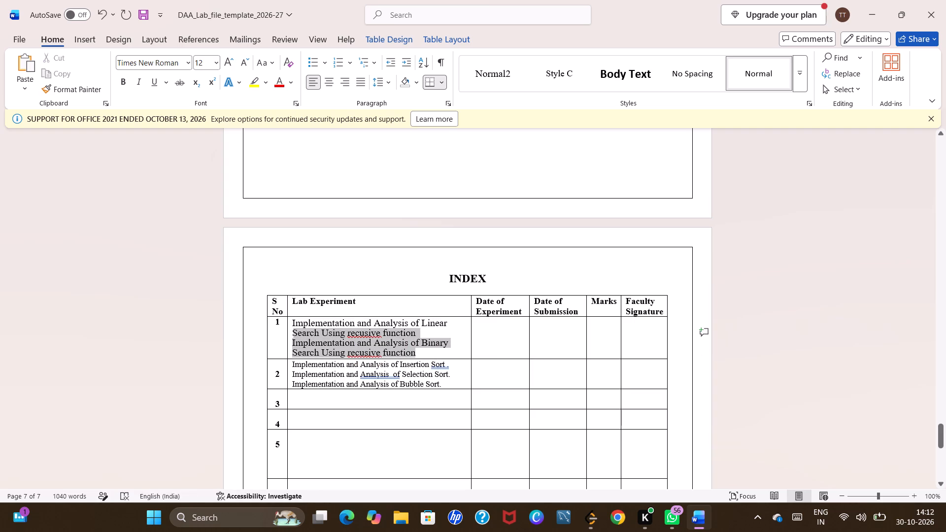
drag(305, 330, 302, 325)
click(378, 339)
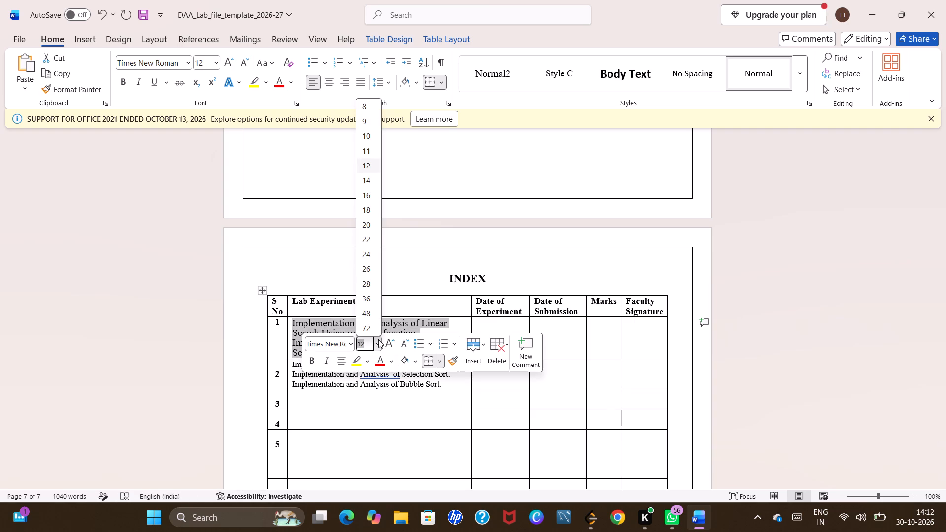
click(364, 134)
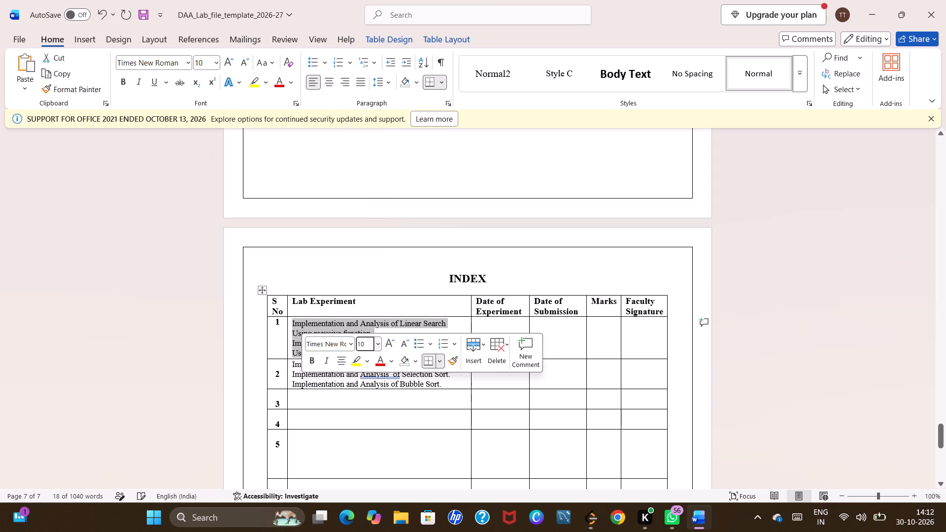
click(398, 287)
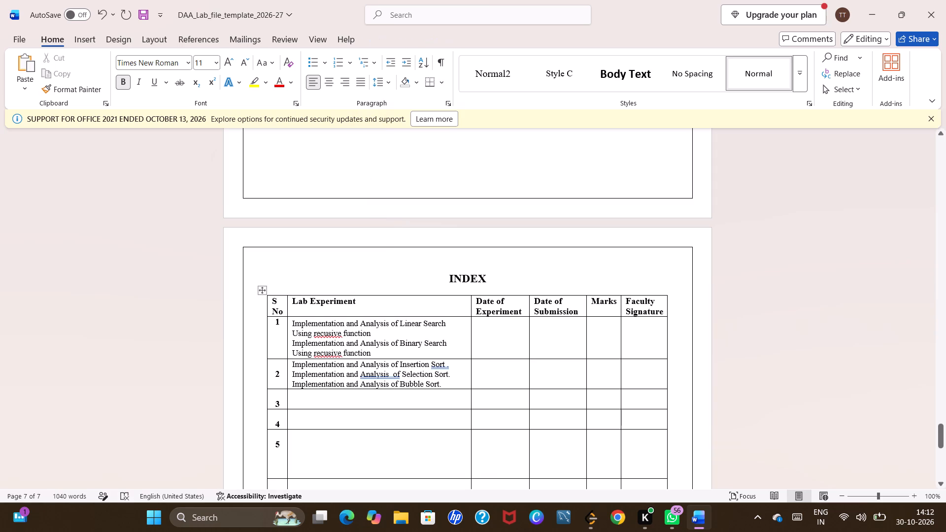
Place the cursor in the empty Lab Experiment cell of row 3 in the INDEX table.
click(305, 399)
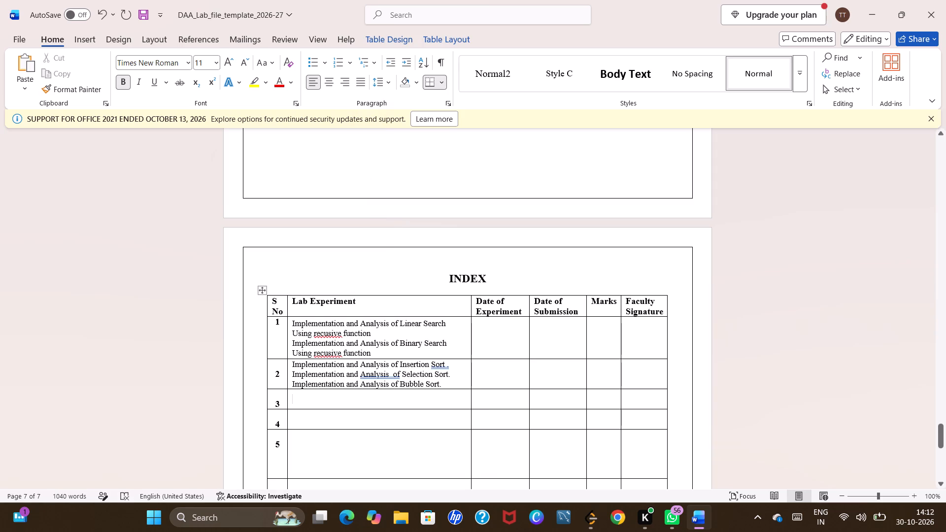
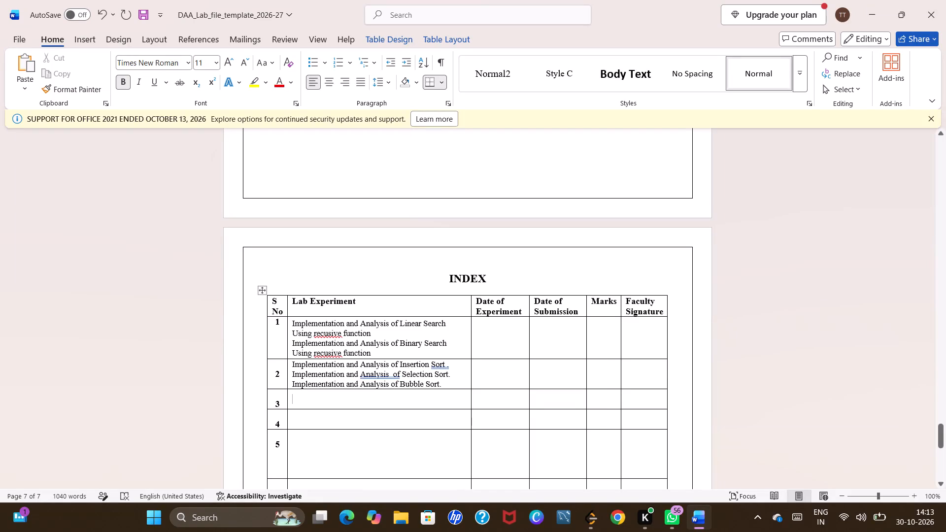
Begin the Lab Experiment entry in row 3 of the INDEX table with "Implementation and An" in non-bold text.
key(Return)
key(Return)
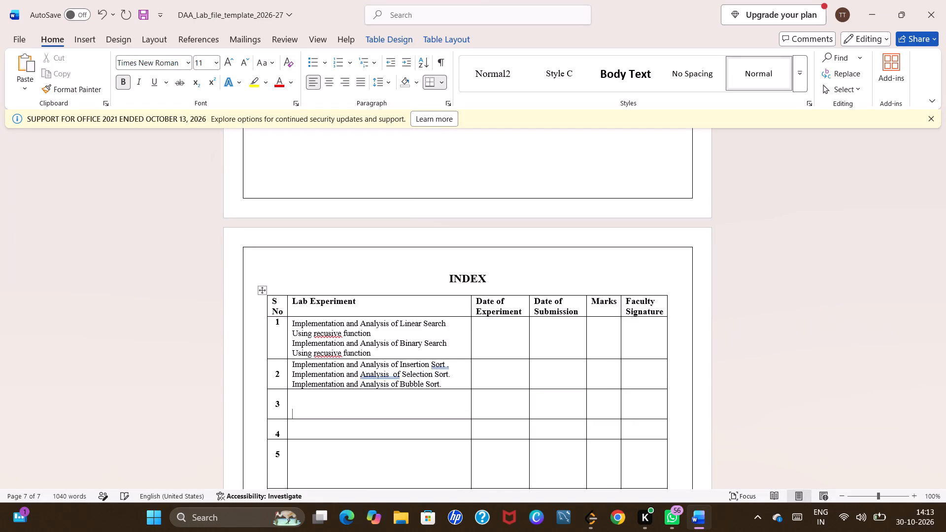
key(Up)
key(Up)
scroll(319, 400, up, 2)
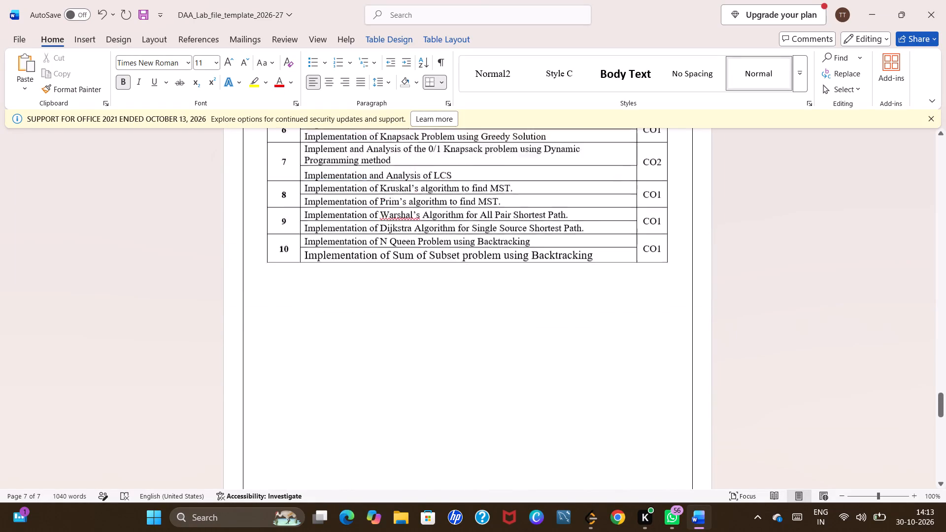
scroll(319, 400, up, 2)
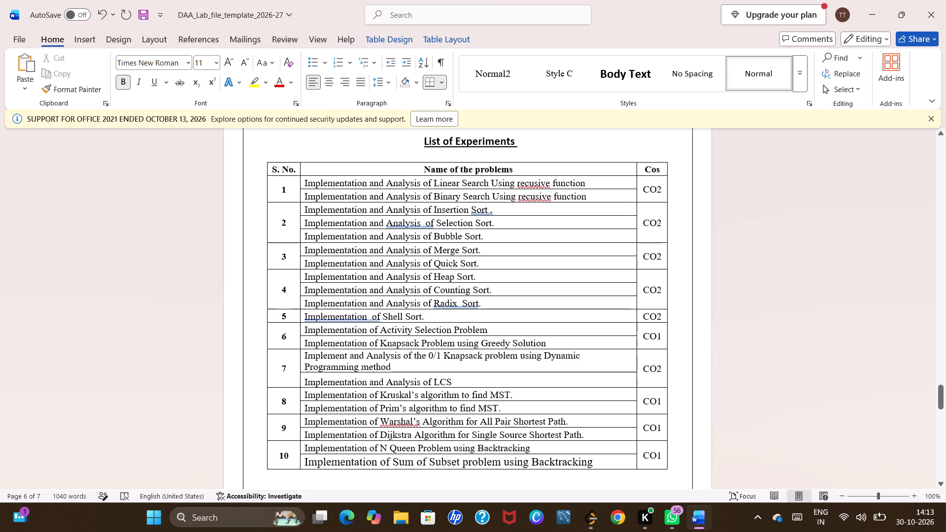
scroll(390, 369, down, 6)
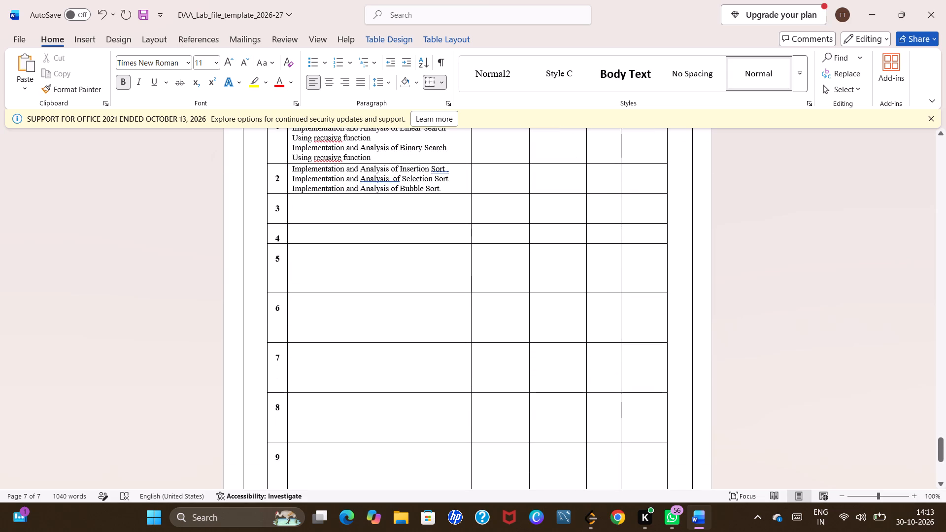
key(BackSpace)
key(BackSpace)
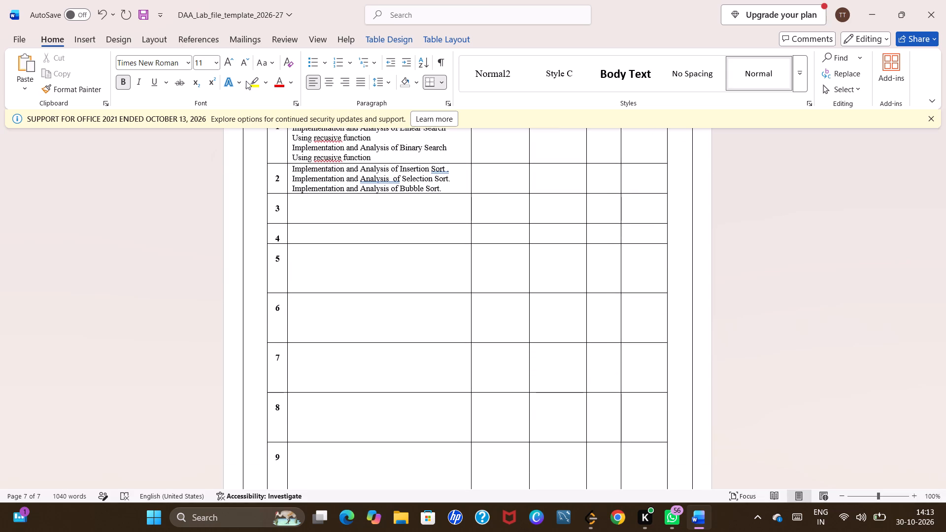
click(120, 82)
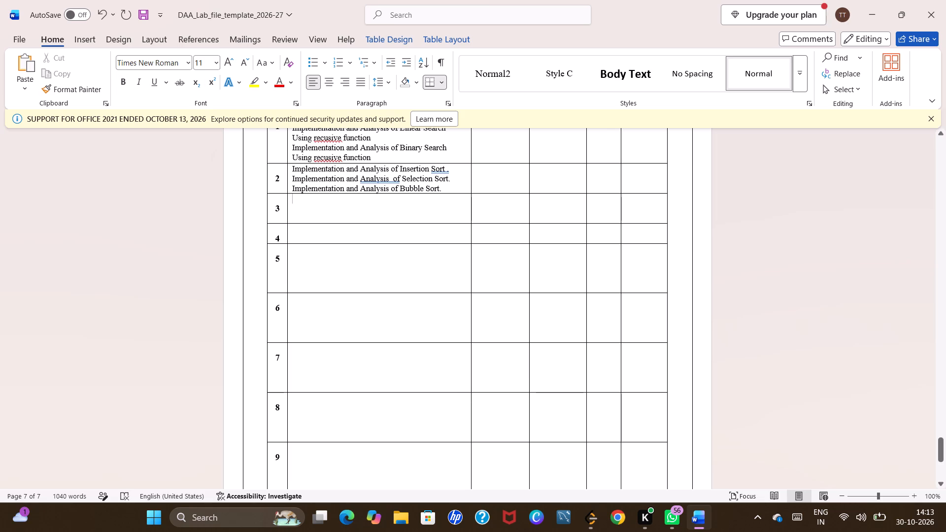
text(lemen)
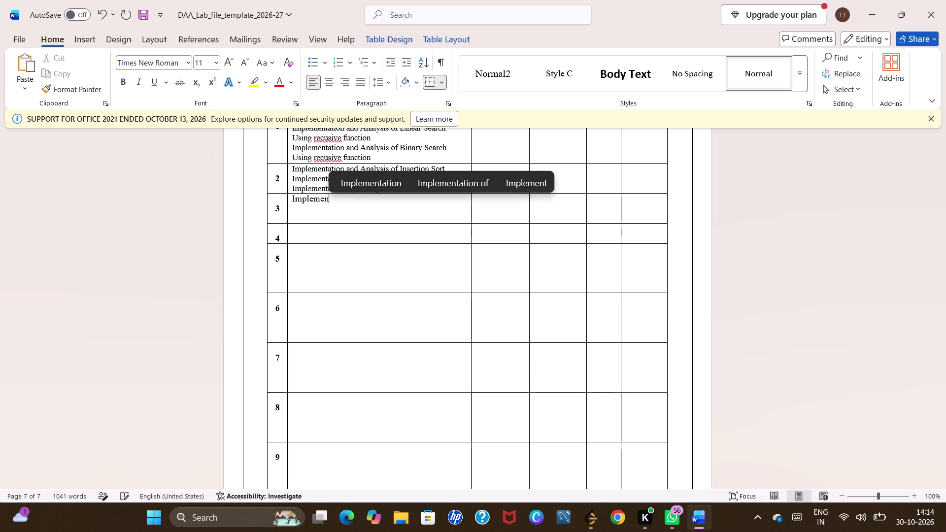
text(tation and)
key(space)
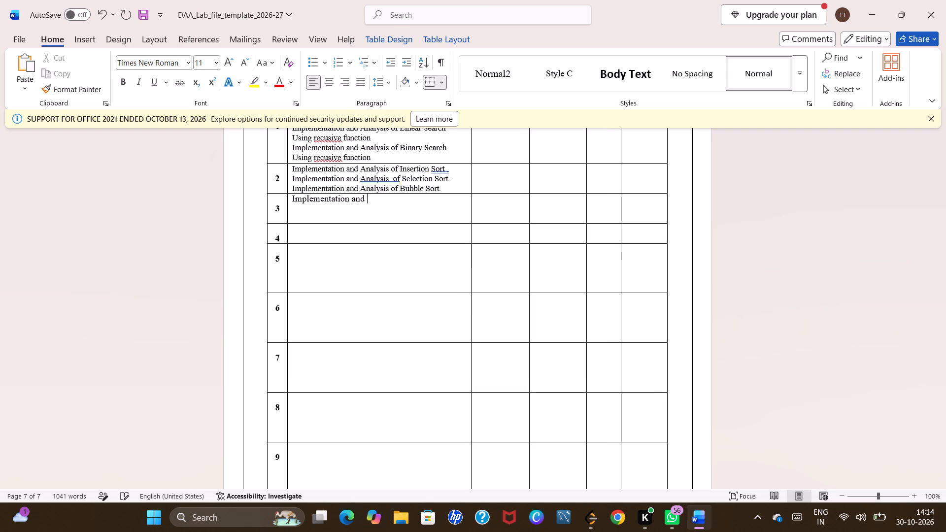
scroll(293, 203, up, 2)
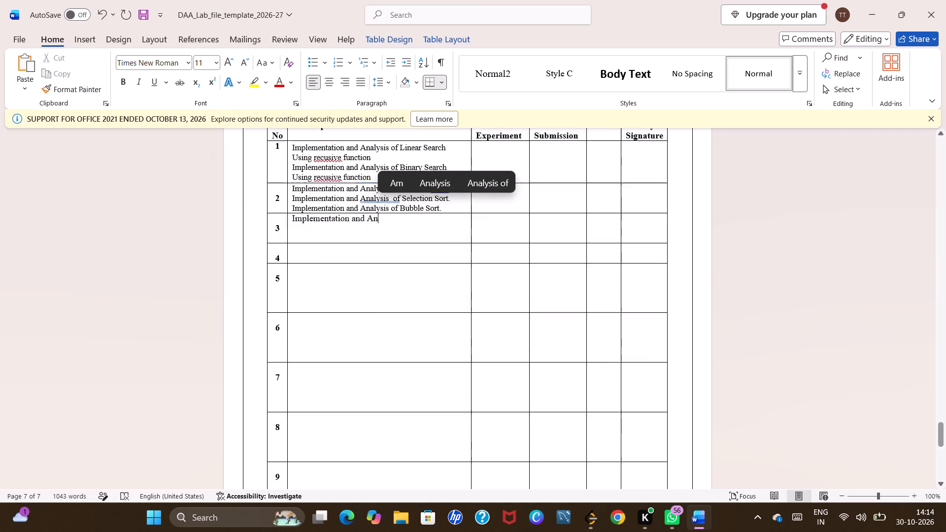
Prefix the Linear Search entry in row 1 of the INDEX table with a bold "a)".
scroll(293, 203, up, 4)
scroll(295, 270, up, 1)
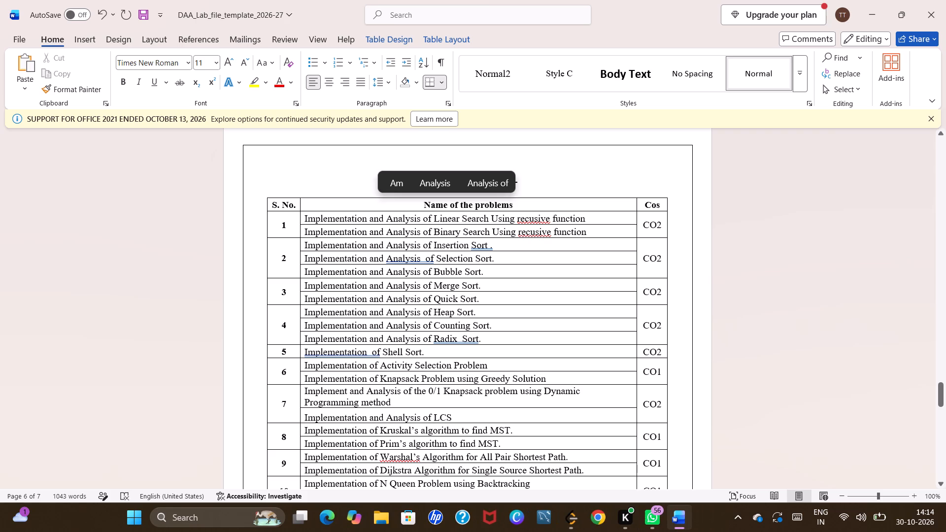
scroll(295, 270, down, 1)
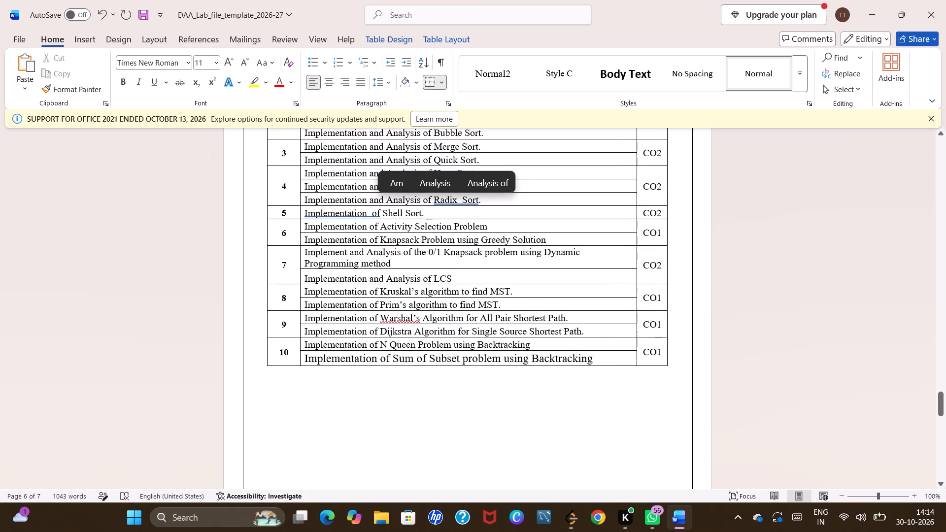
scroll(310, 370, up, 1)
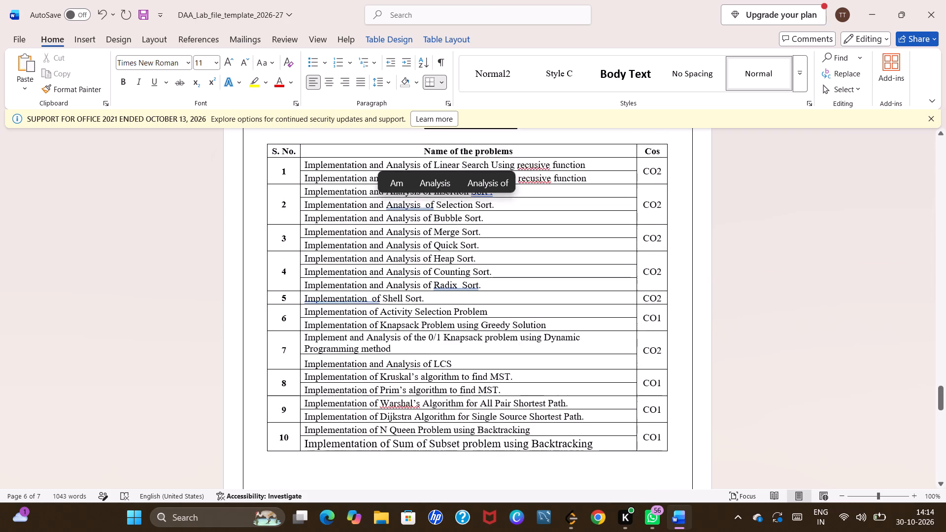
scroll(310, 370, down, 3)
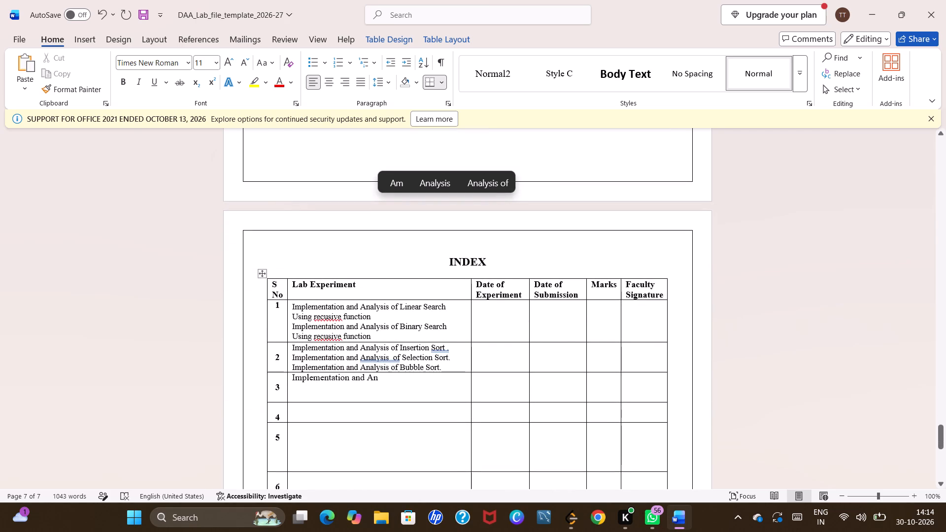
click(292, 305)
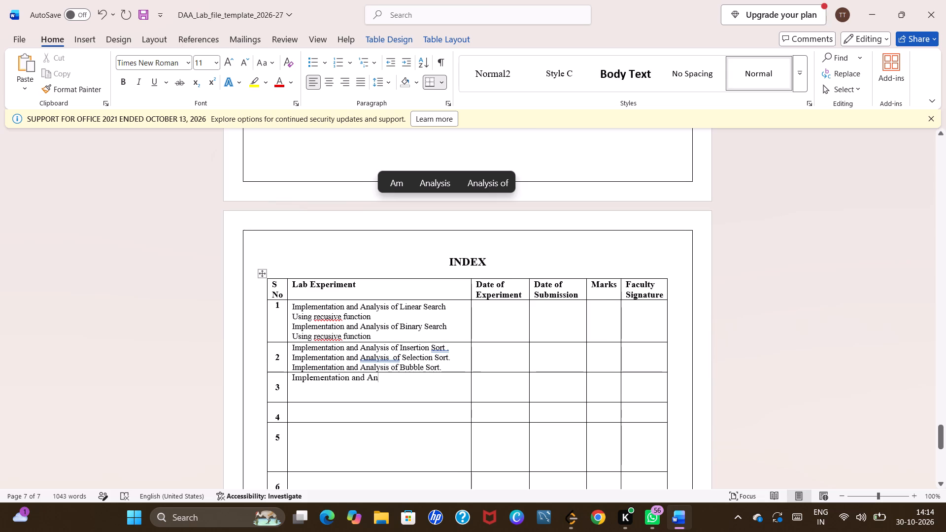
click(293, 304)
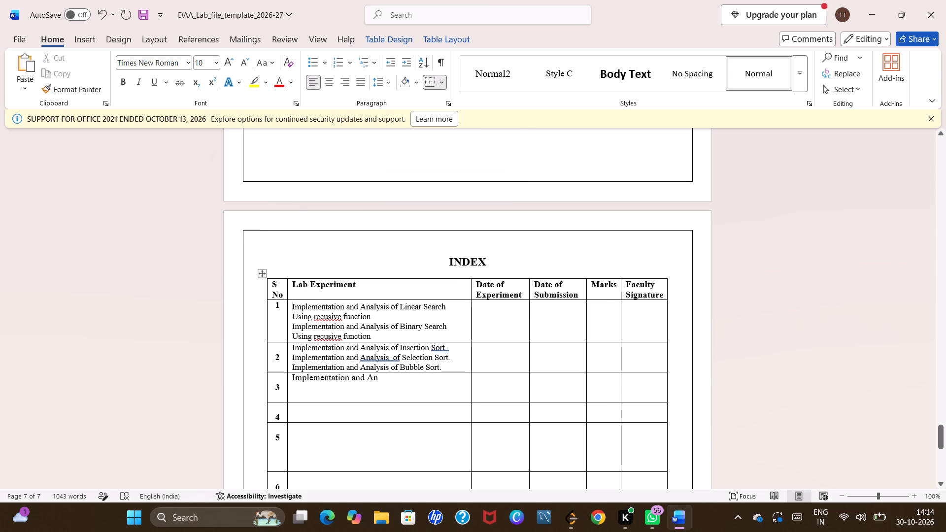
click(126, 80)
key(a)
key(shift+parenright)
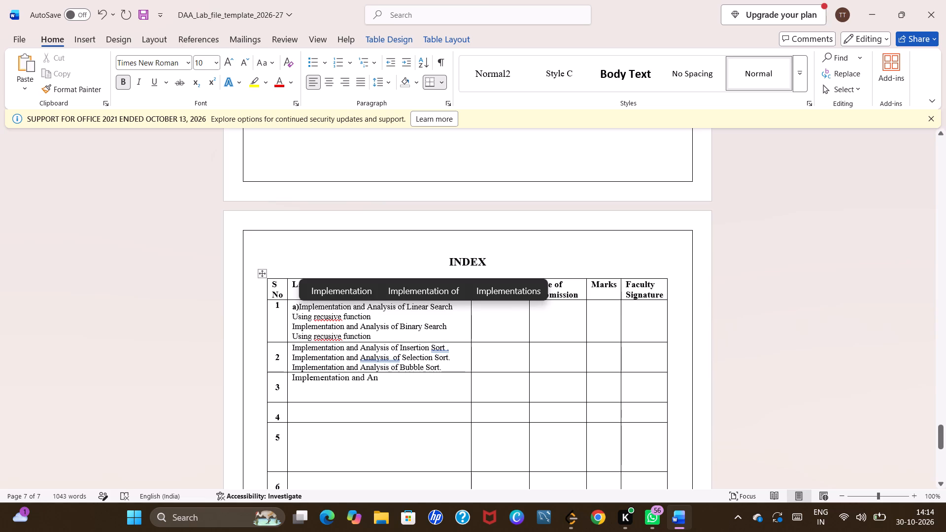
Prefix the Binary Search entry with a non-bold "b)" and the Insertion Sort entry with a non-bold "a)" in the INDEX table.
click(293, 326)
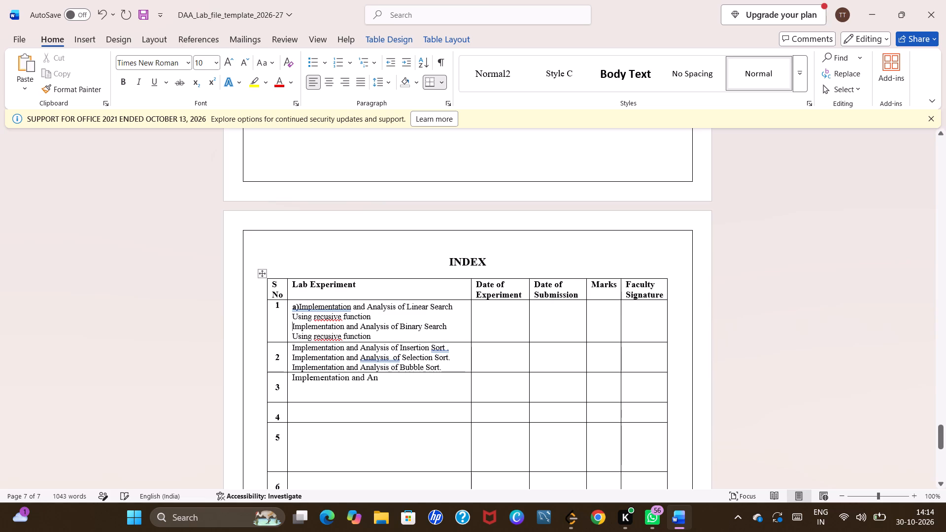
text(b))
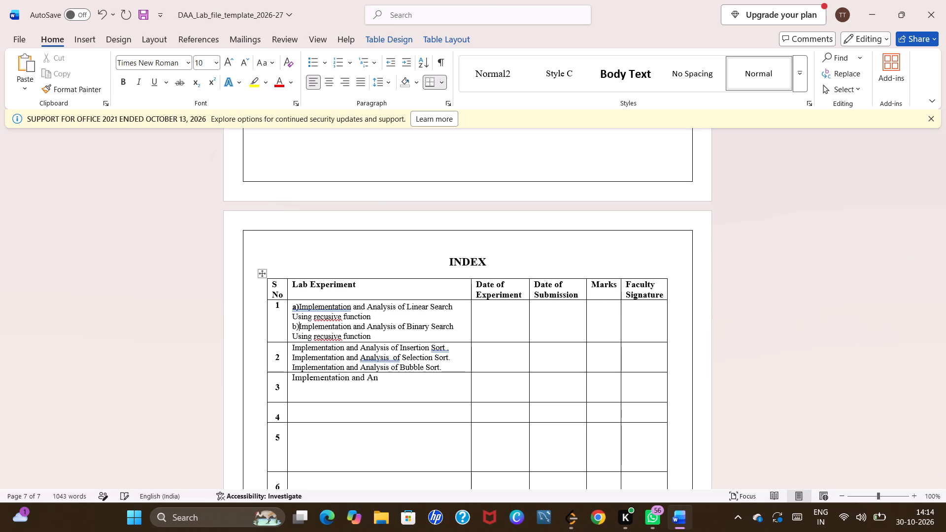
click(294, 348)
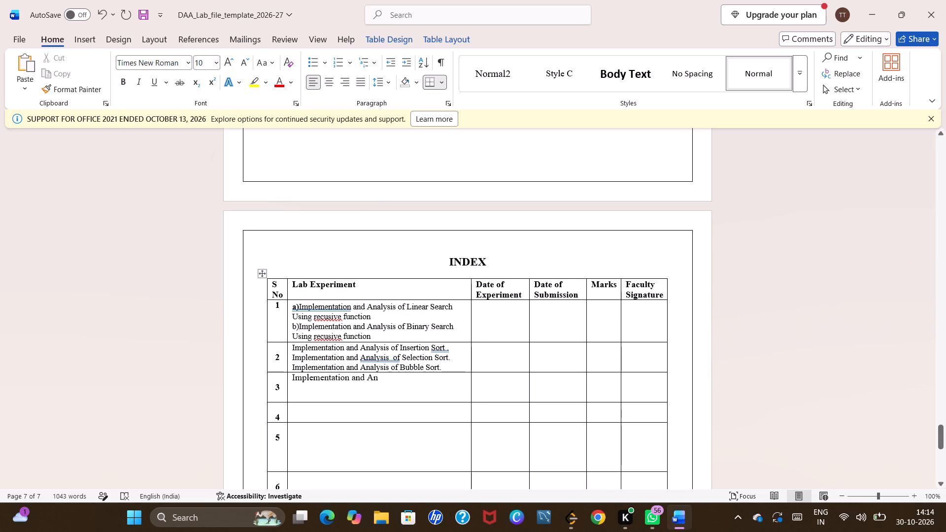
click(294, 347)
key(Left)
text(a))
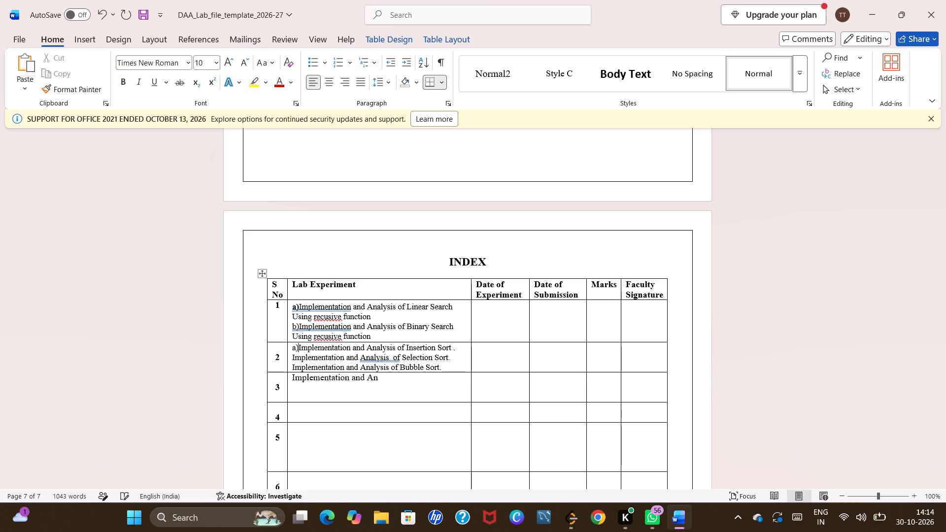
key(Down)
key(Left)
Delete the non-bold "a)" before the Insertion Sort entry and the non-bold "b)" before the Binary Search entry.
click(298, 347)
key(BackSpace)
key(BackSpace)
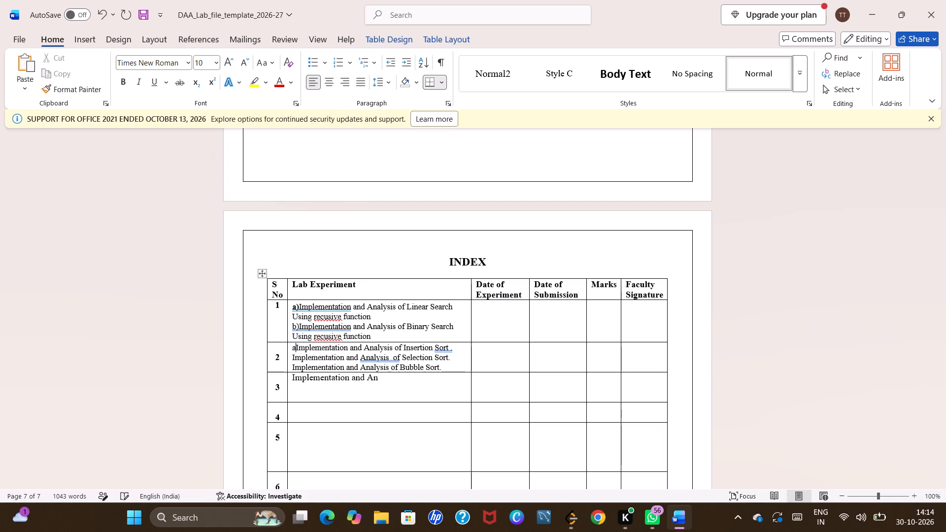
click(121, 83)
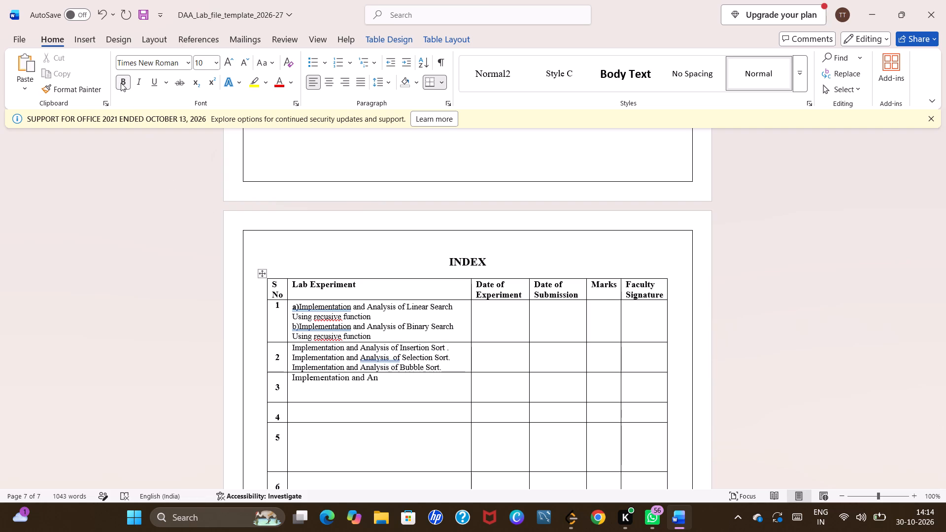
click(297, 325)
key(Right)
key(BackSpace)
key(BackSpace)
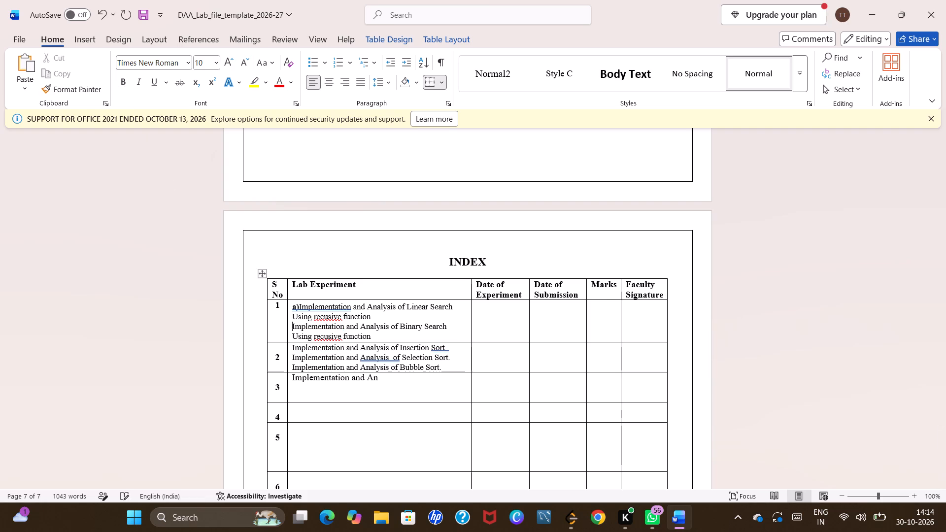
Prefix the Binary Search entry in row 1 of the INDEX table with a bold "b)".
double_click(122, 76)
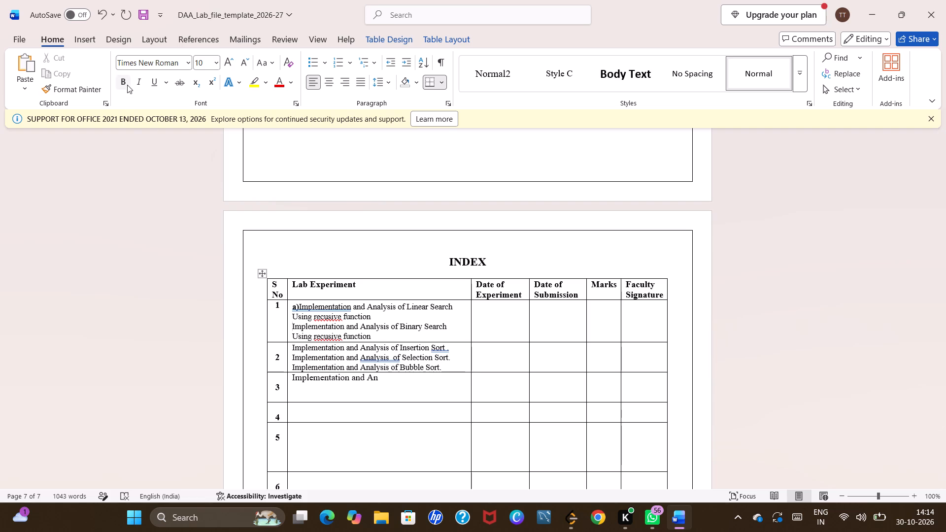
click(127, 85)
click(127, 85)
click(127, 85)
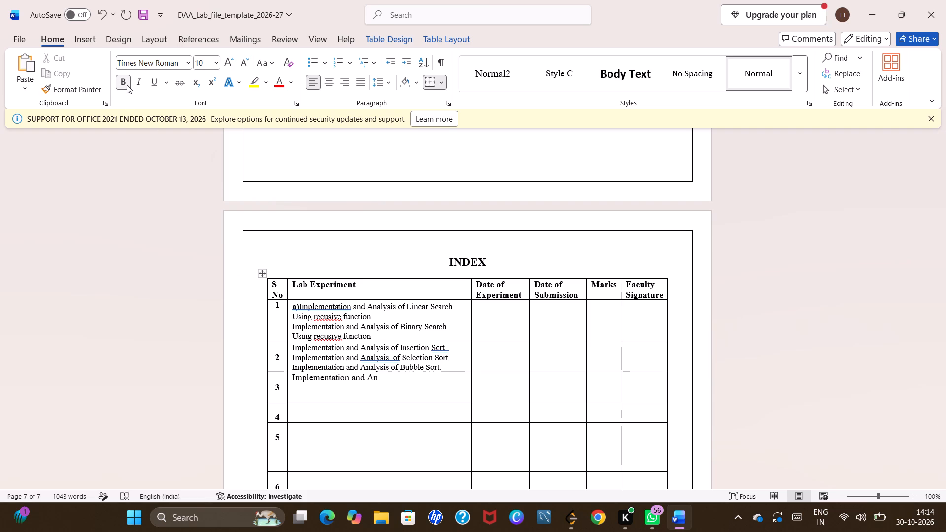
click(127, 85)
click(127, 85)
text(b))
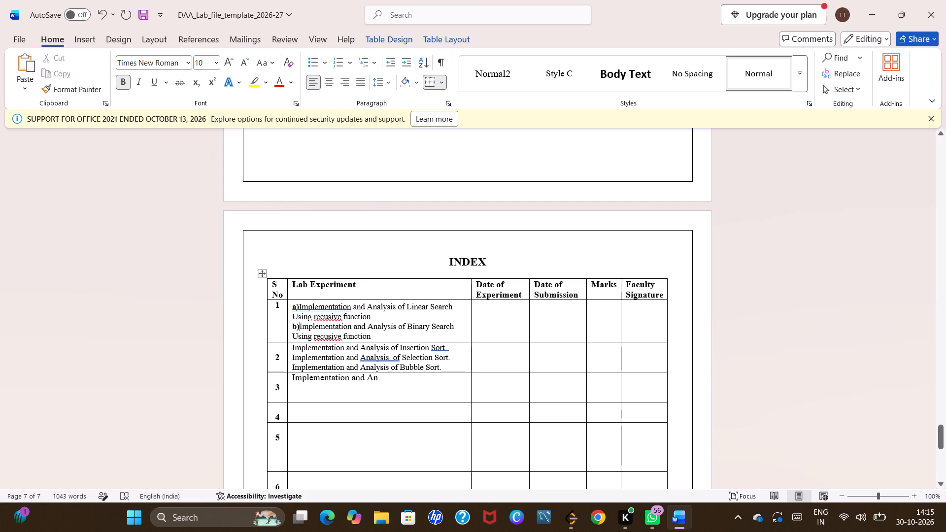
Prefix the Insertion, Selection and Bubble Sort entries in row 2 of the INDEX table with non-bold "a)", "b)" and "c)".
click(293, 347)
text(a))
key(Down)
key(Left)
key(Left)
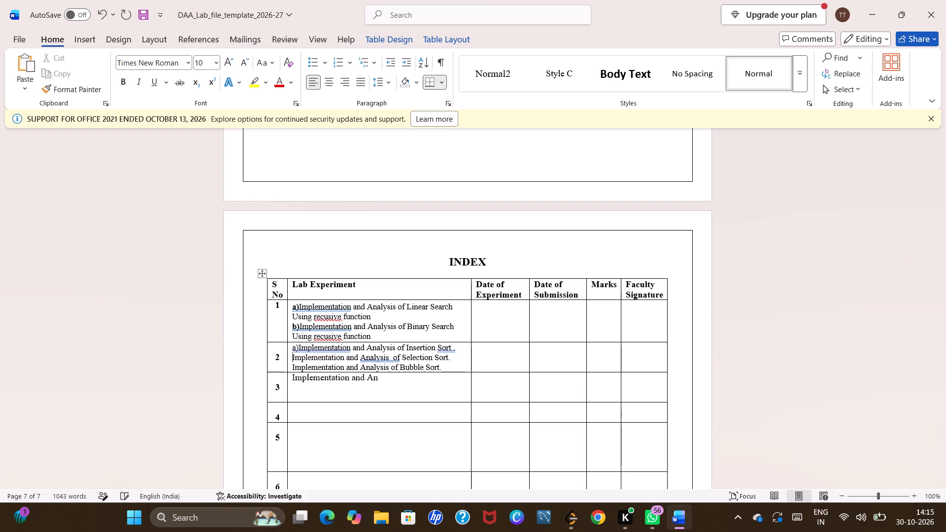
text(b))
key(Down)
key(Down)
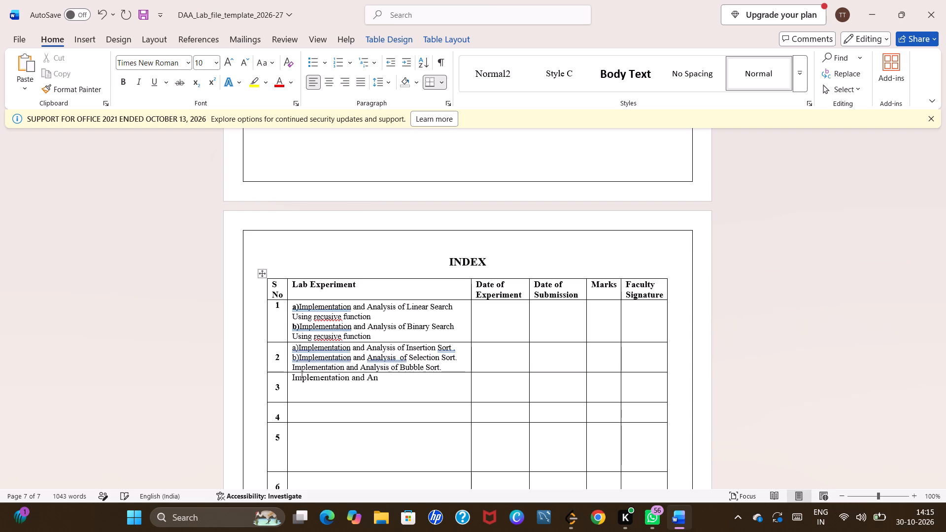
key(Left)
key(Up)
key(Up)
key(Down)
key(Left)
text(c))
Complete the first entry in row 3 of the INDEX table as "a)Implementation and Analysis of Merge Sort".
key(Down)
key(Left)
key(Left)
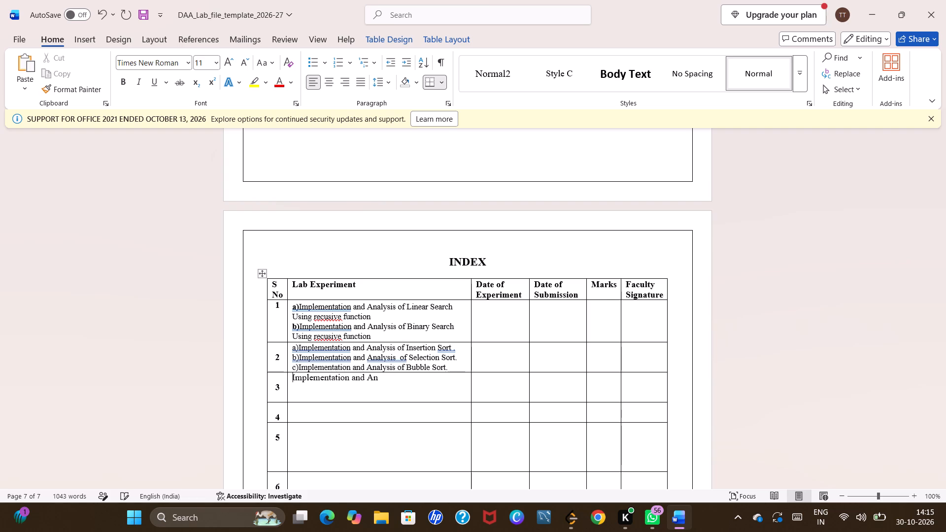
text(a))
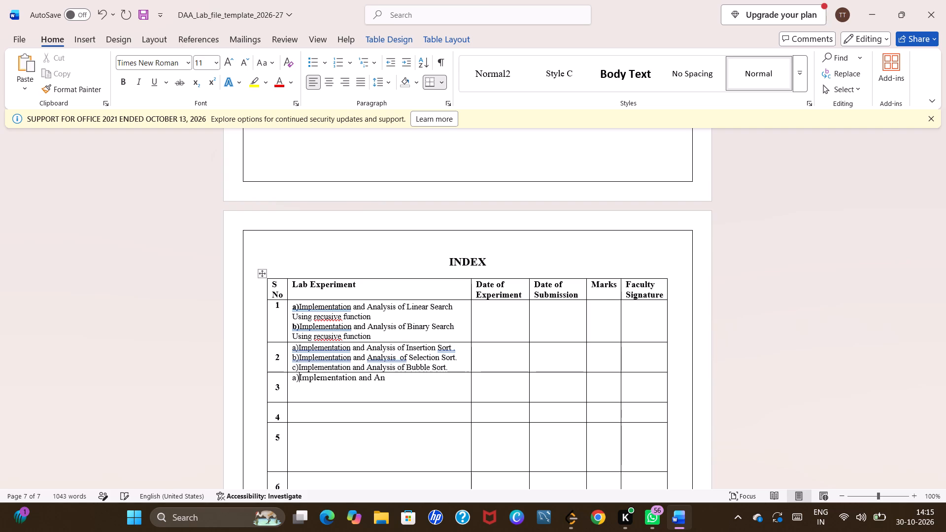
click(398, 378)
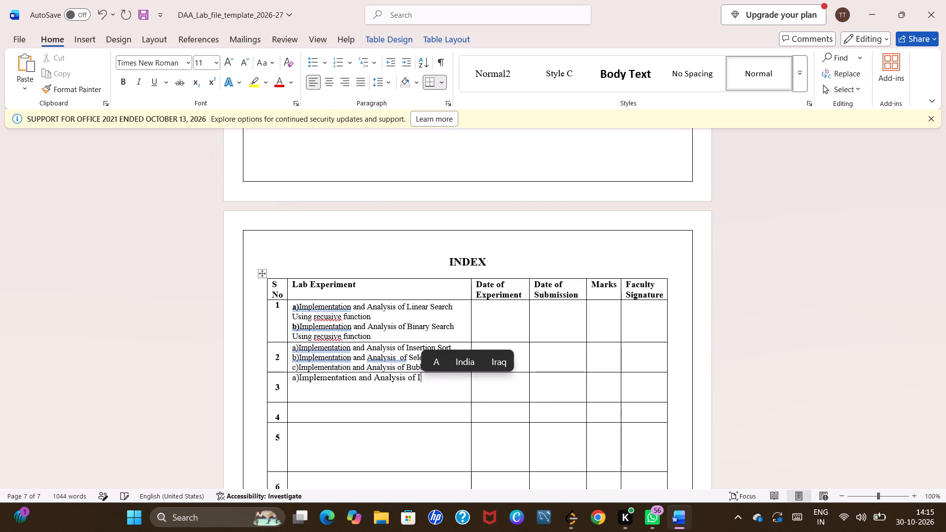
key(BackSpace)
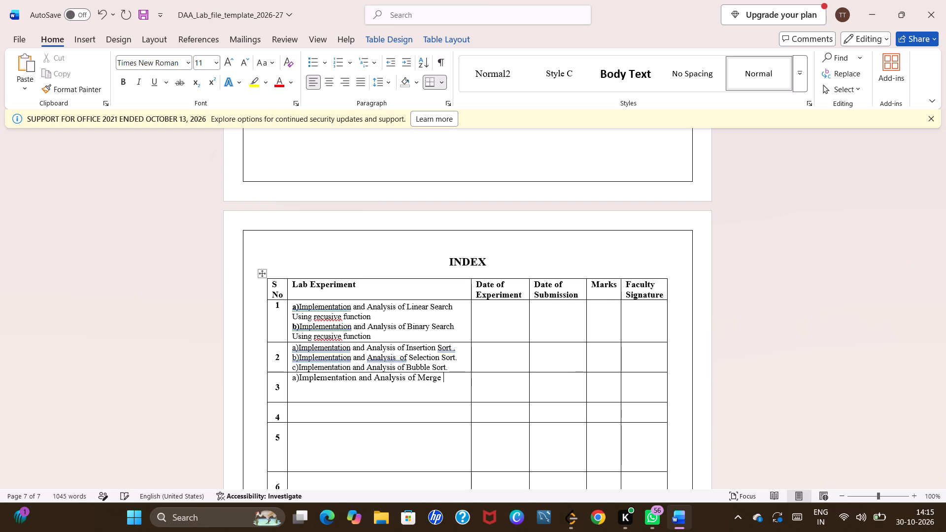
Start a second line in row 3 of the INDEX table with "b)" and set the font size to 10.
key(Return)
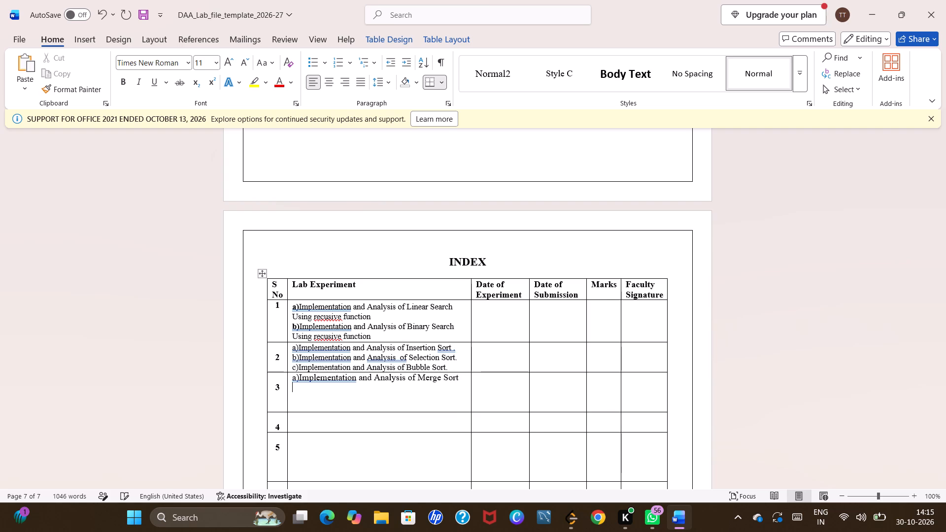
key(shift+parenright)
key(BackSpace)
key(BackSpace)
text(b))
click(211, 63)
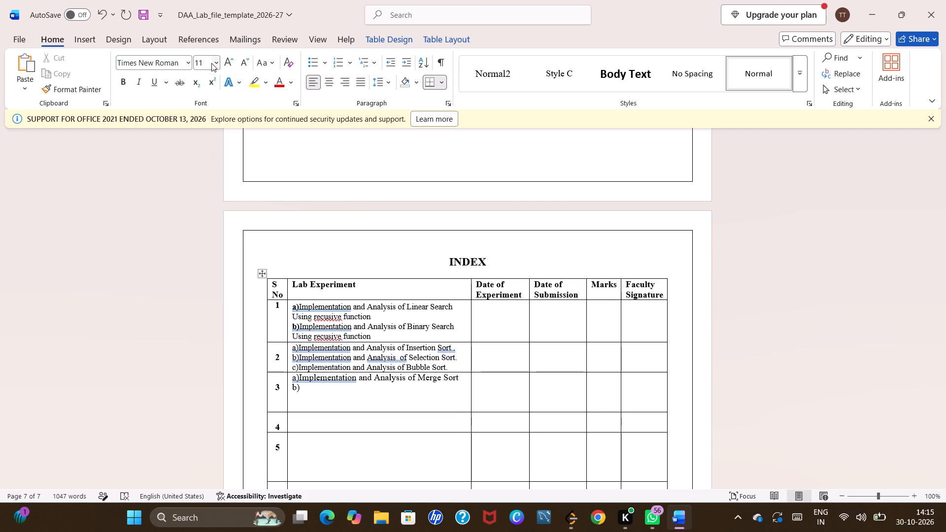
click(216, 62)
click(203, 111)
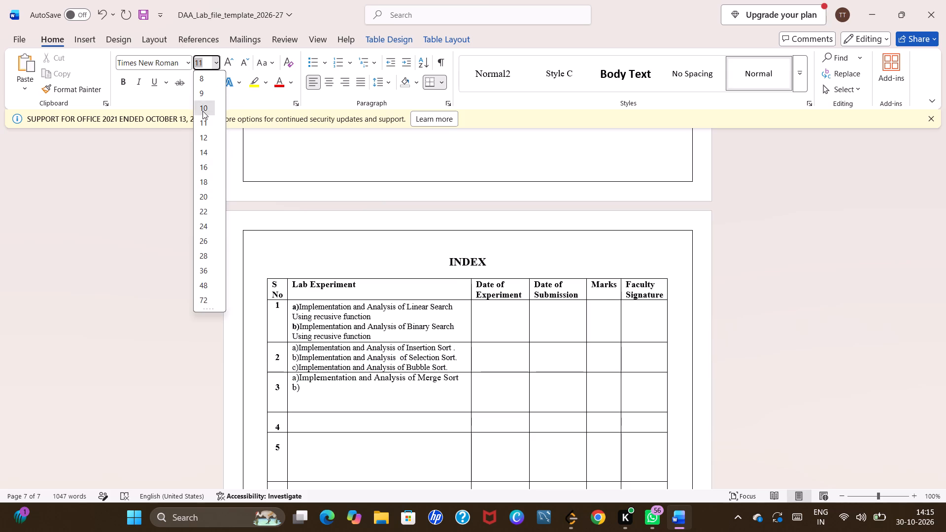
click(305, 388)
Enter "Implementation and Analysis of Quick Sort" after the "b)" in row 3, following the wording in the List of Experiments.
scroll(305, 388, up, 2)
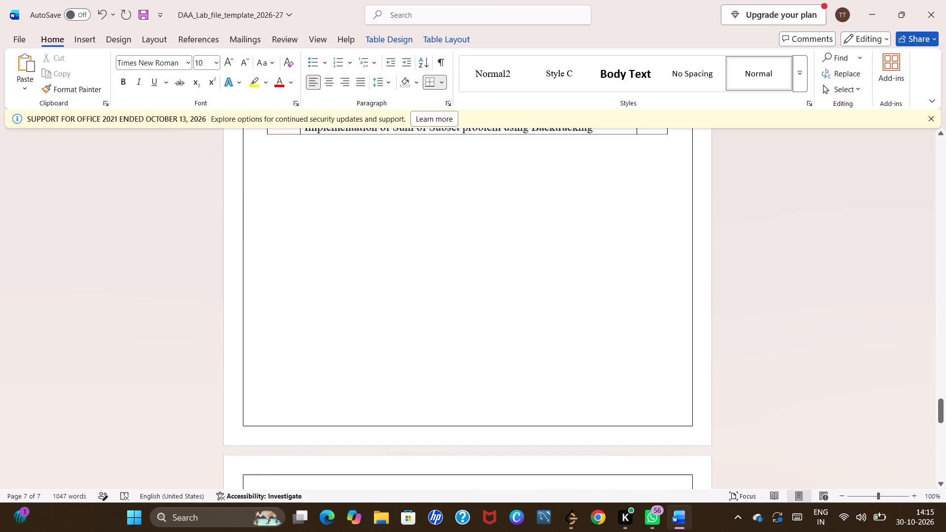
scroll(305, 388, up, 3)
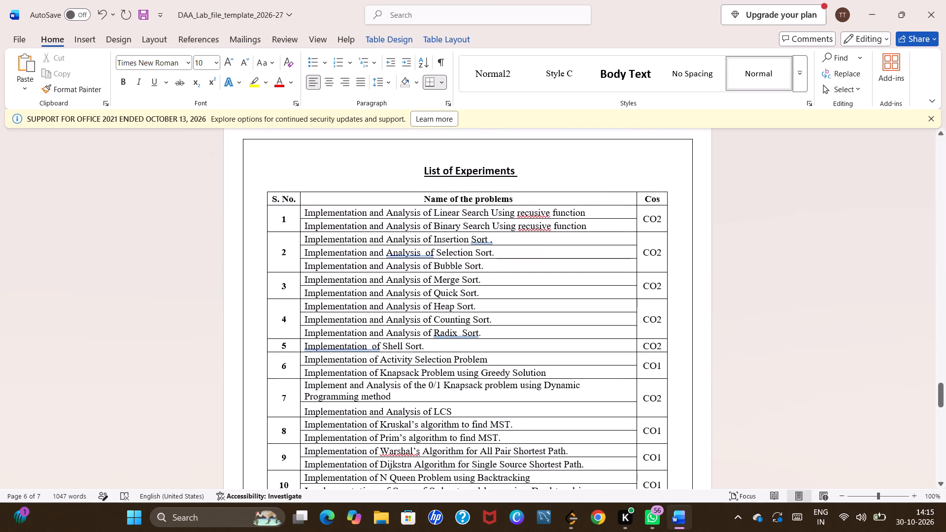
scroll(353, 408, down, 5)
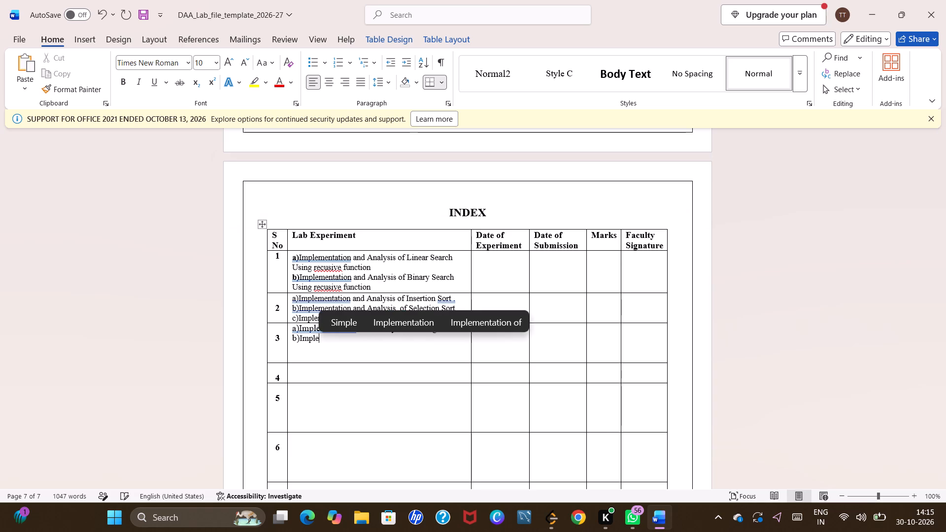
key(BackSpace)
key(BackSpace)
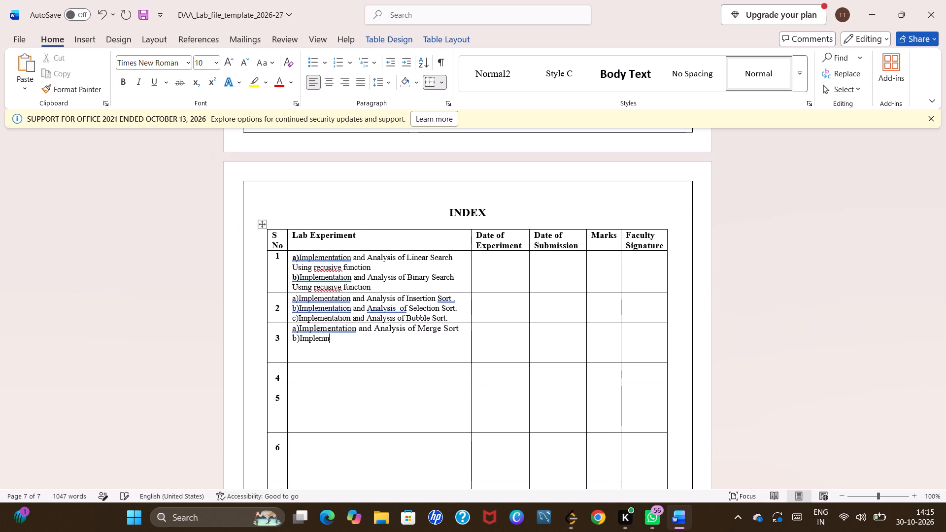
key(BackSpace)
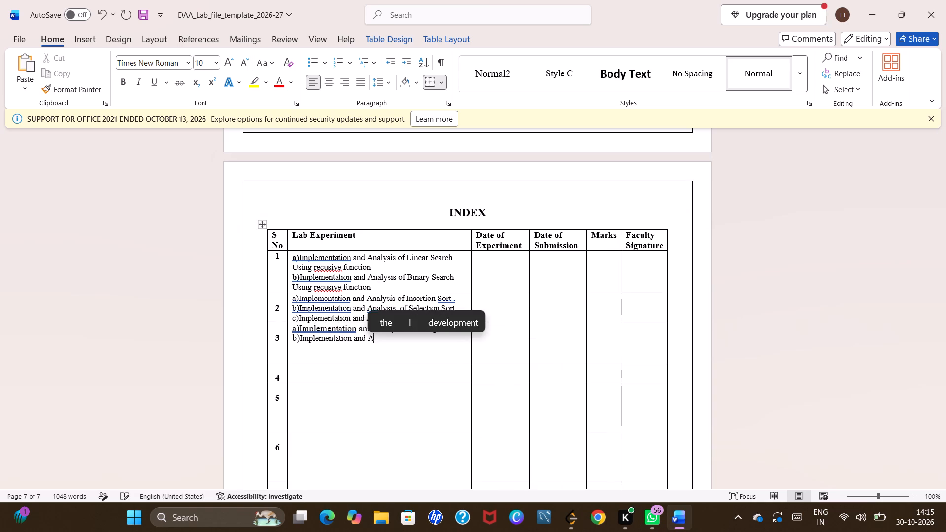
text(ysis of)
key(space)
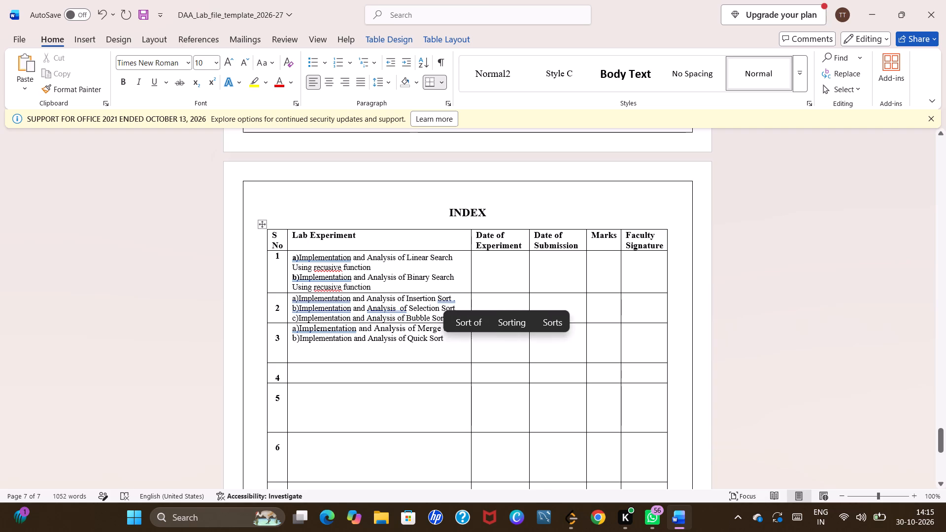
Delete the blank lines below the Quick Sort entry in row 3 of the INDEX table.
click(304, 351)
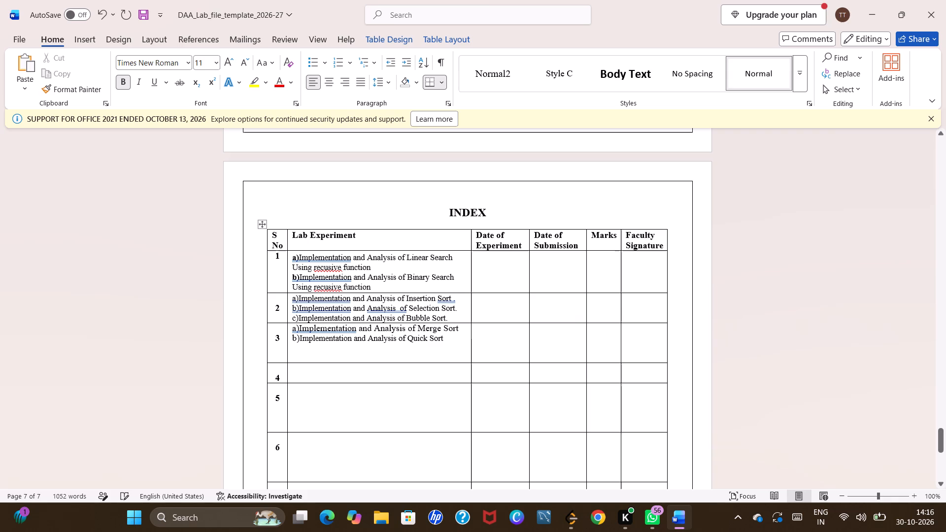
key(Down)
key(BackSpace)
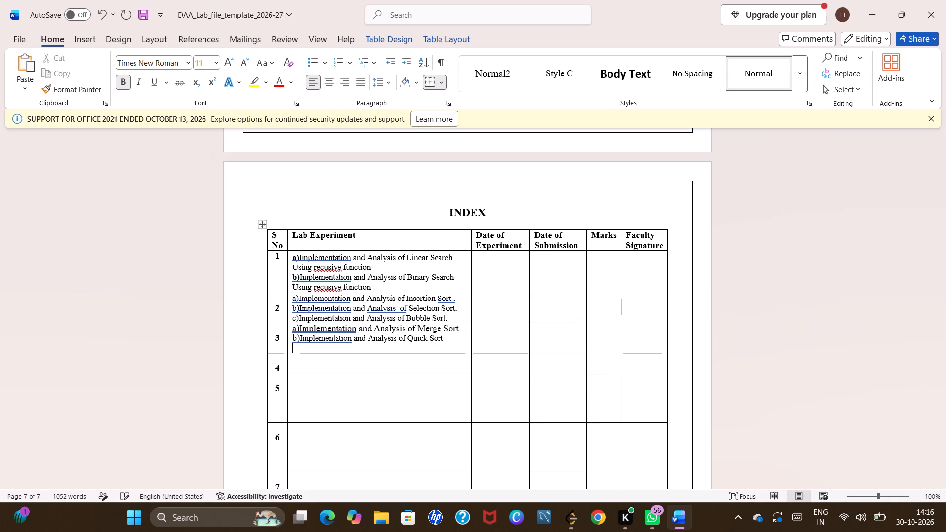
key(BackSpace)
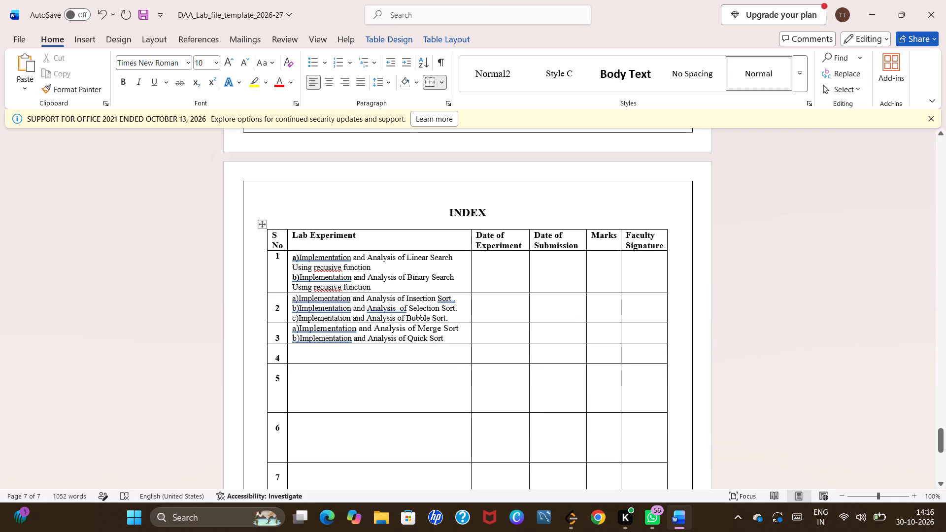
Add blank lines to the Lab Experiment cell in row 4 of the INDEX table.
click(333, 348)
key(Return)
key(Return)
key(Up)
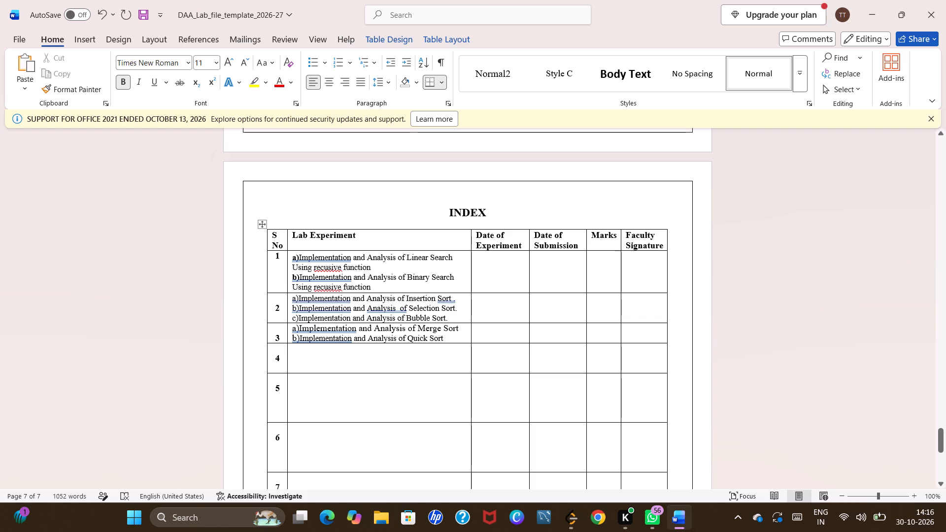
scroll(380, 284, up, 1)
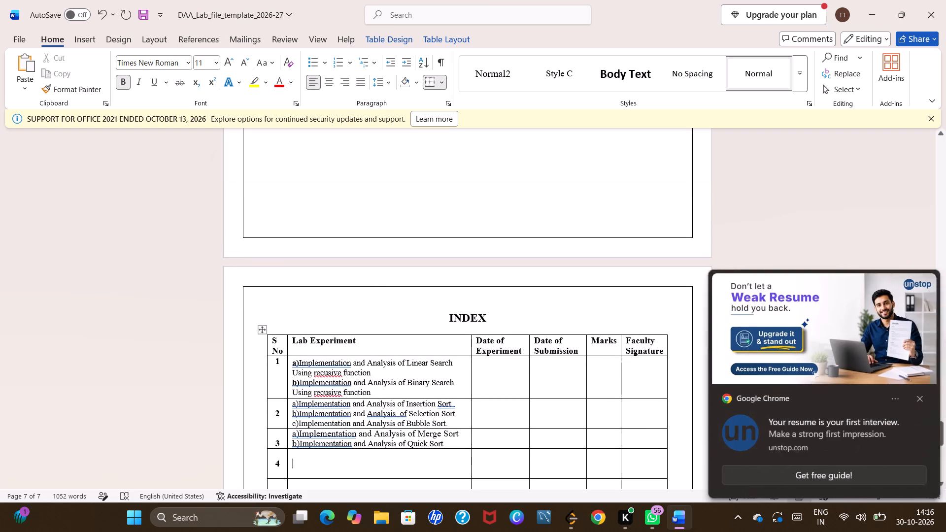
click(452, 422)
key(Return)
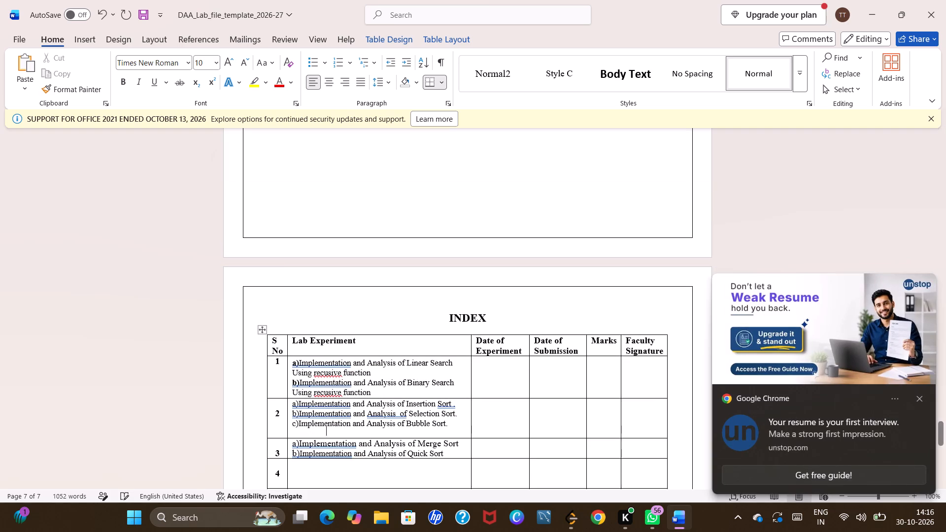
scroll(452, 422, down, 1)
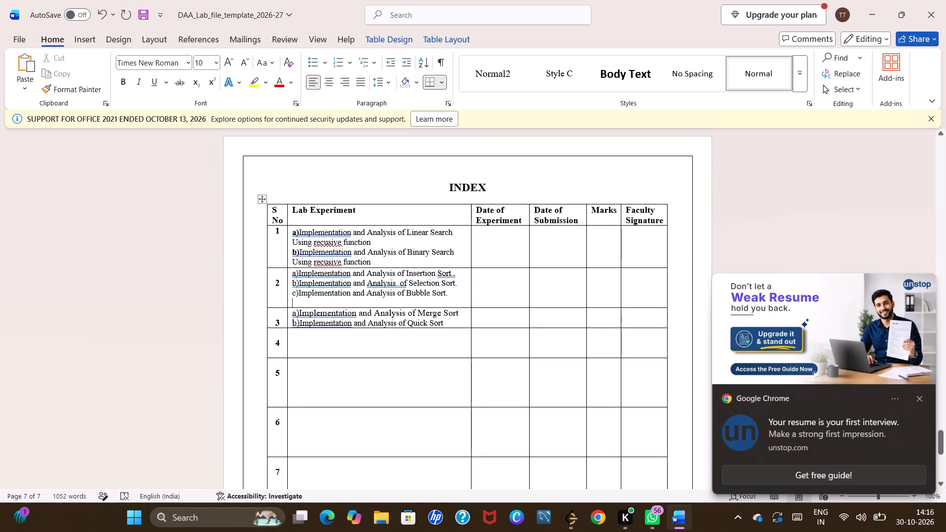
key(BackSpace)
Copy the Heap, Counting and Radix Sort entries from the List of Experiments into the INDEX table, starting at row 4.
click(298, 325)
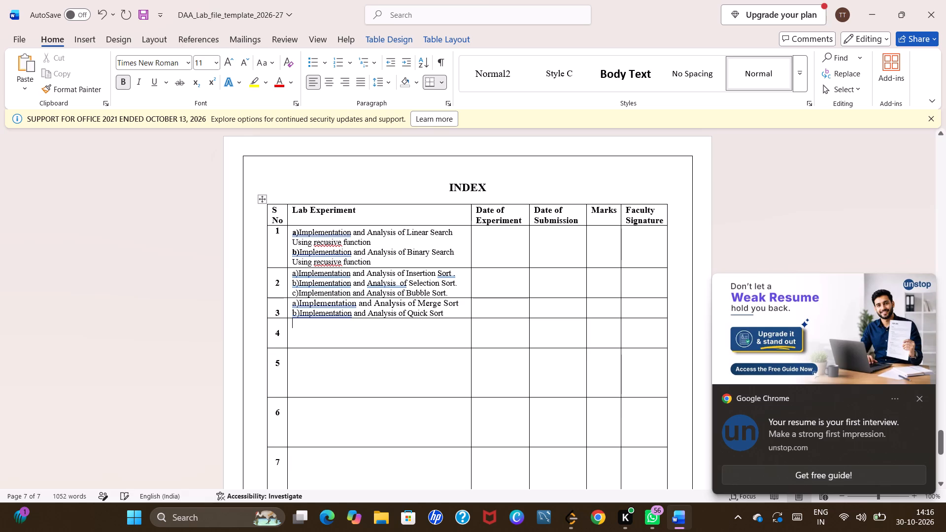
scroll(298, 325, up, 5)
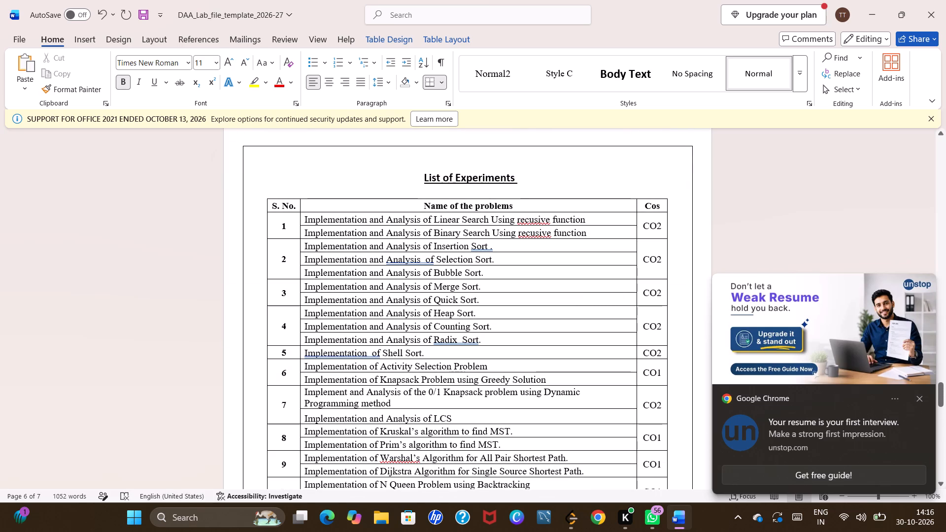
drag(495, 339, 472, 335)
drag(472, 335, 311, 312)
key(ctrl+c)
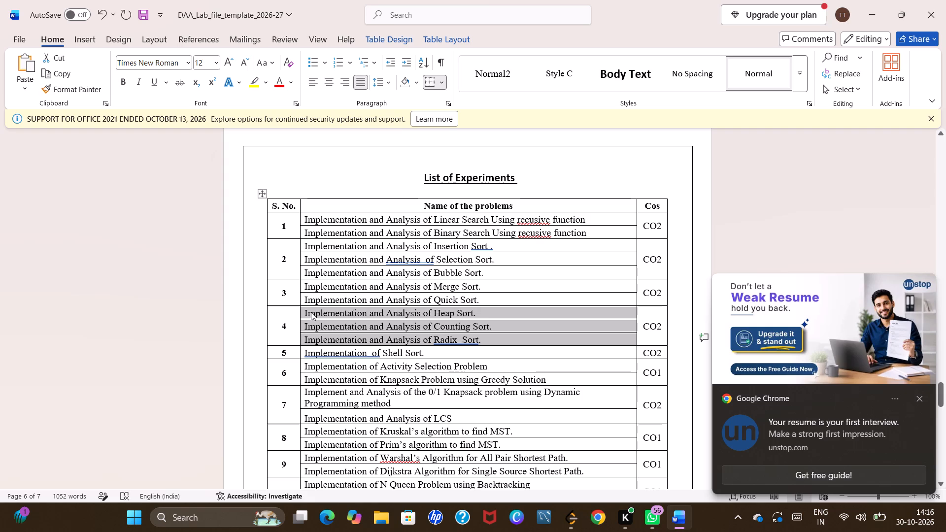
scroll(373, 369, down, 4)
click(303, 345)
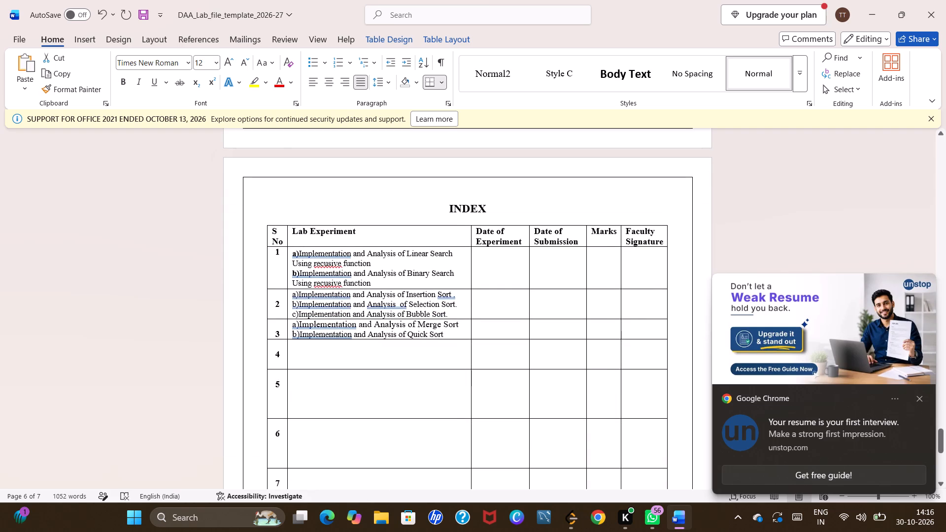
key(ctrl+v)
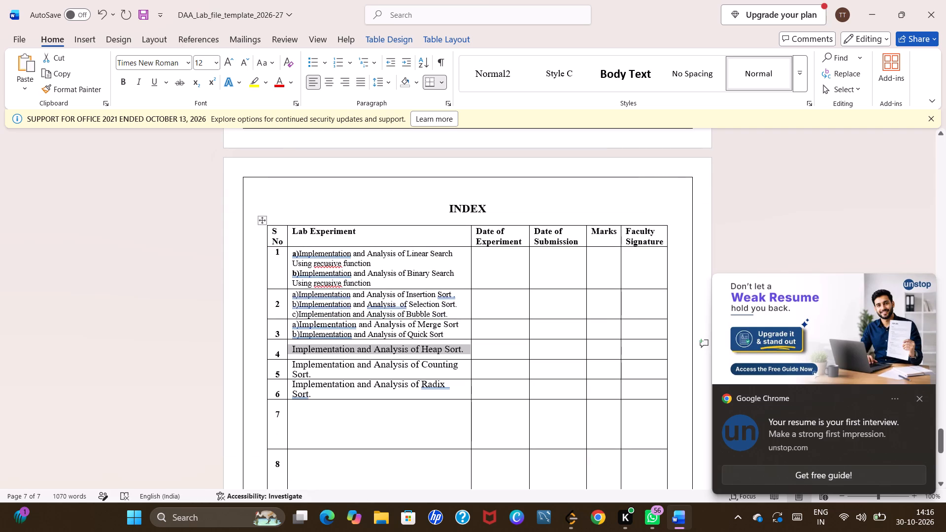
Copy the Counting Sort entry from row 5 into the Lab Experiment cell of row 4 in the INDEX table.
drag(318, 373, 291, 365)
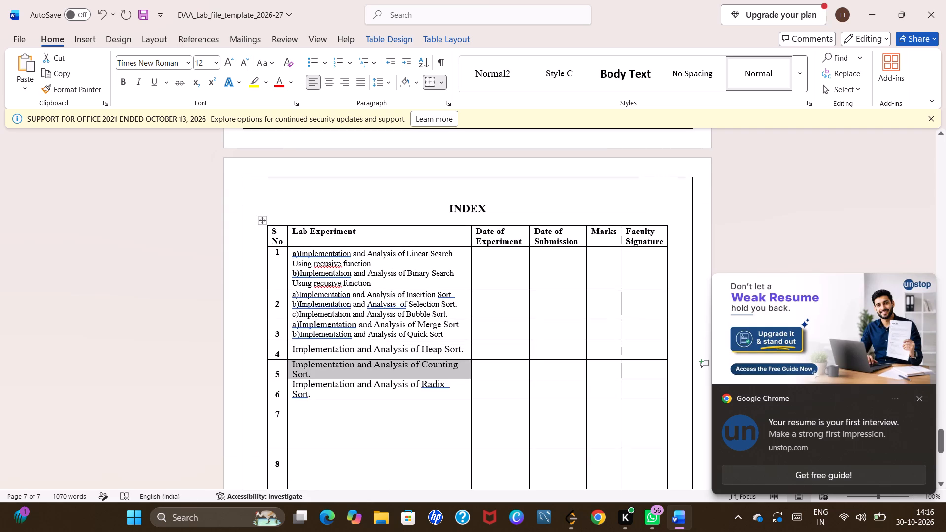
key(ctrl+c)
click(462, 347)
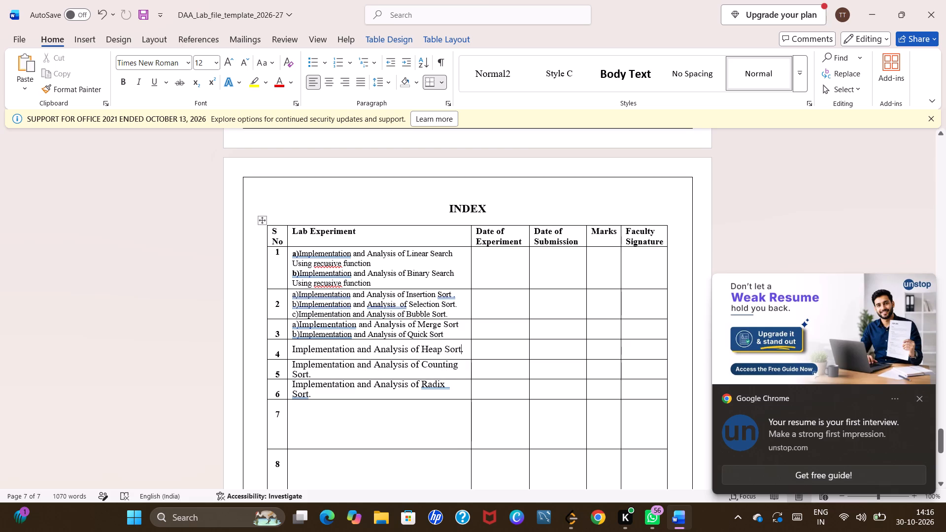
key(Return)
key(Return)
key(ctrl+v)
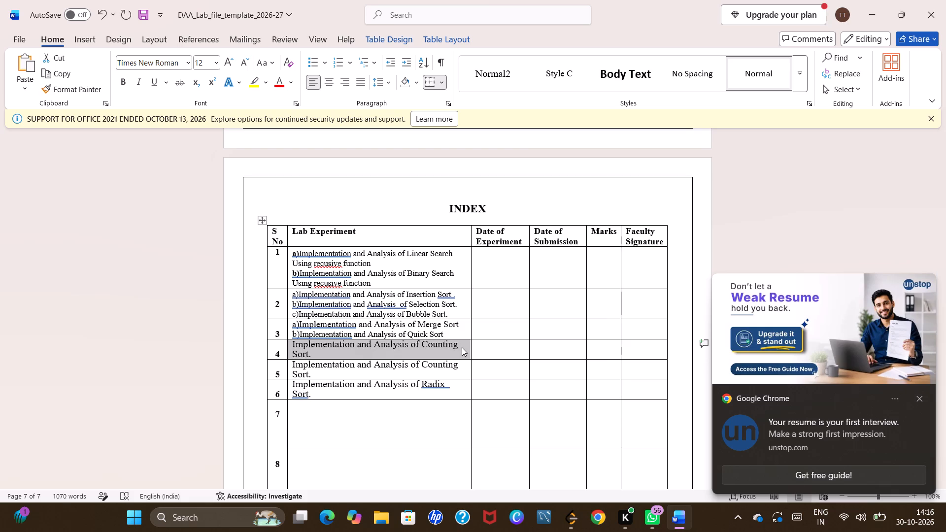
Move the Counting Sort entry from row 5 into row 4 of the INDEX table, below the existing text after a blank line.
drag(320, 373, 292, 367)
key(ctrl+x)
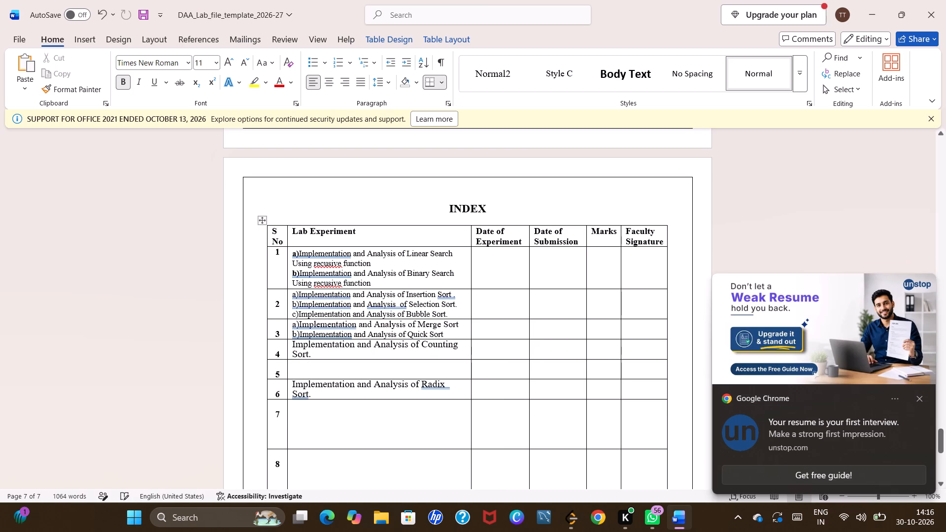
click(315, 352)
key(Return)
key(Return)
key(ctrl+v)
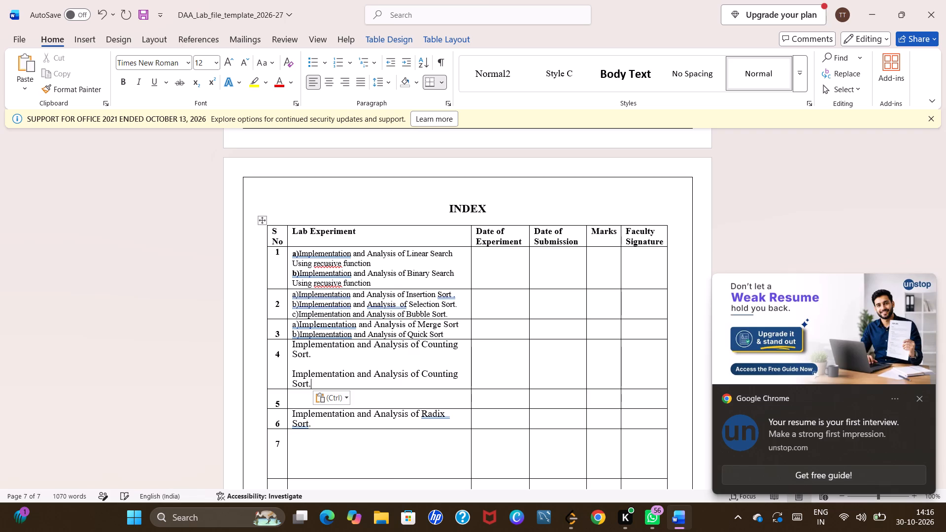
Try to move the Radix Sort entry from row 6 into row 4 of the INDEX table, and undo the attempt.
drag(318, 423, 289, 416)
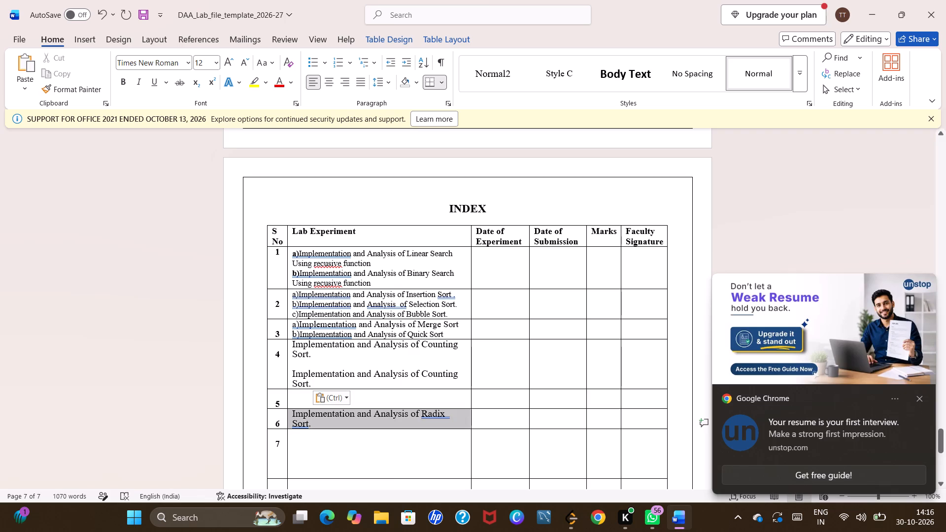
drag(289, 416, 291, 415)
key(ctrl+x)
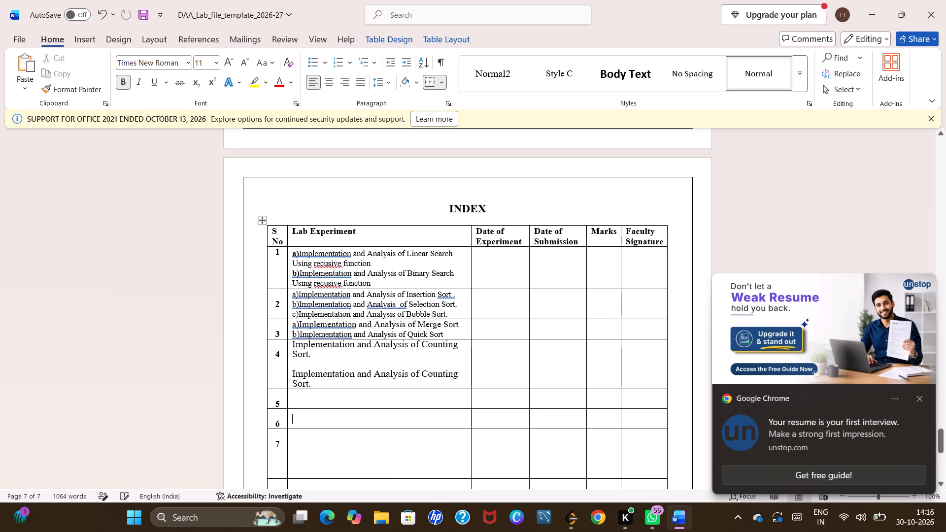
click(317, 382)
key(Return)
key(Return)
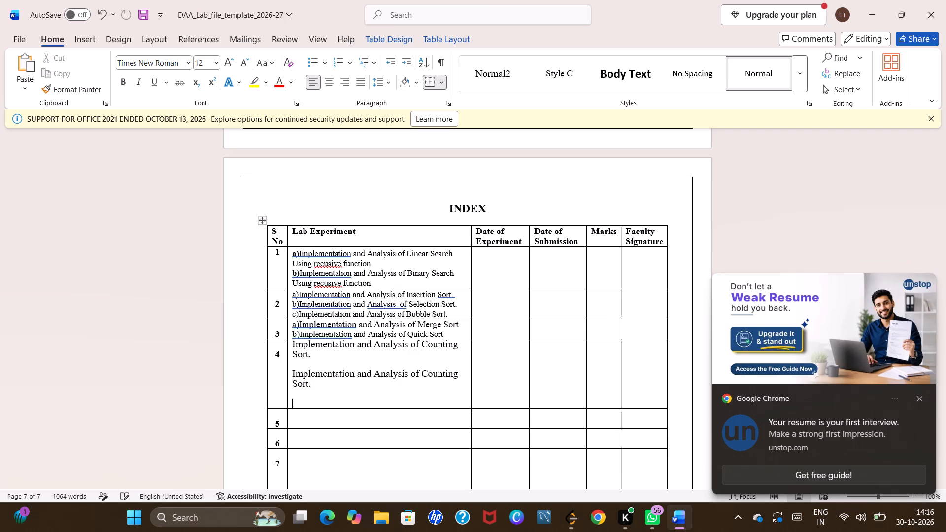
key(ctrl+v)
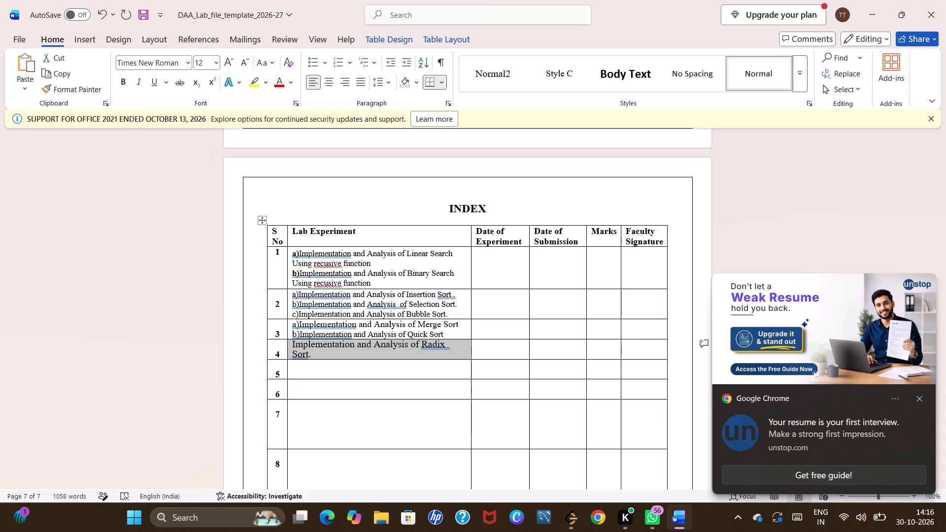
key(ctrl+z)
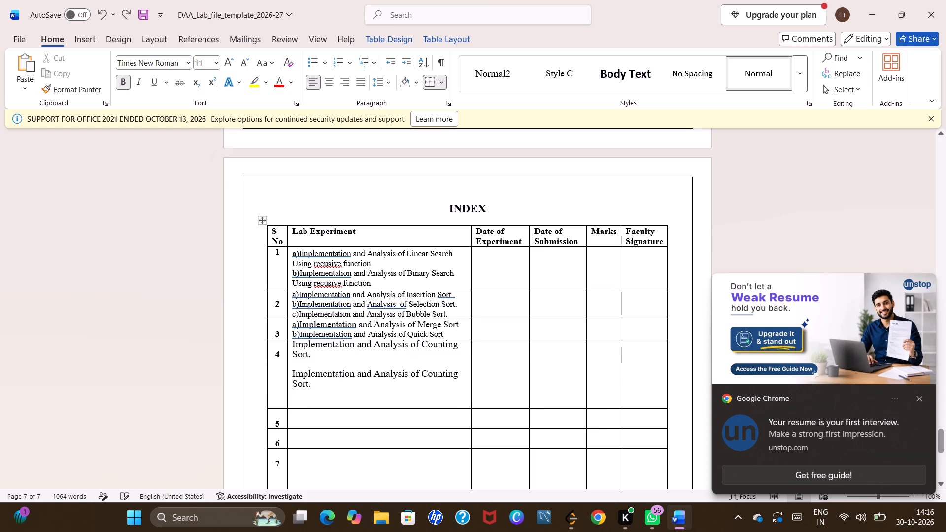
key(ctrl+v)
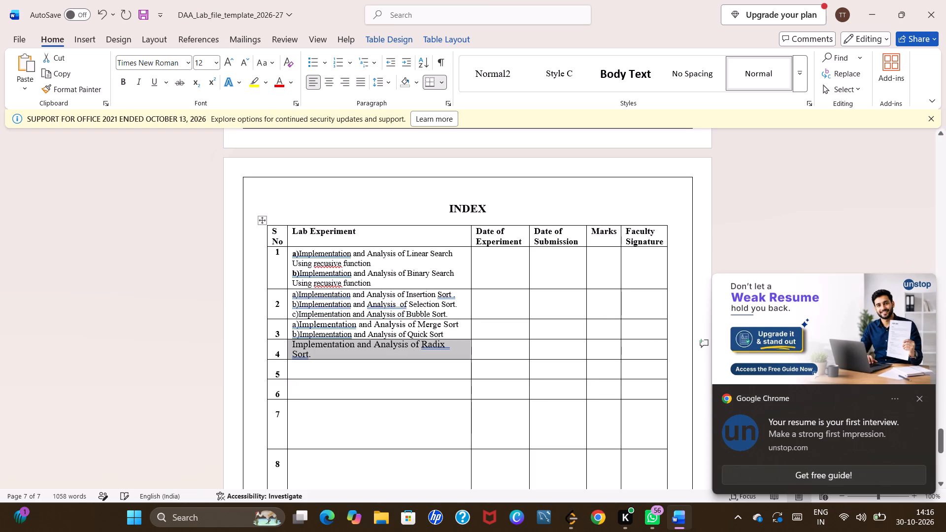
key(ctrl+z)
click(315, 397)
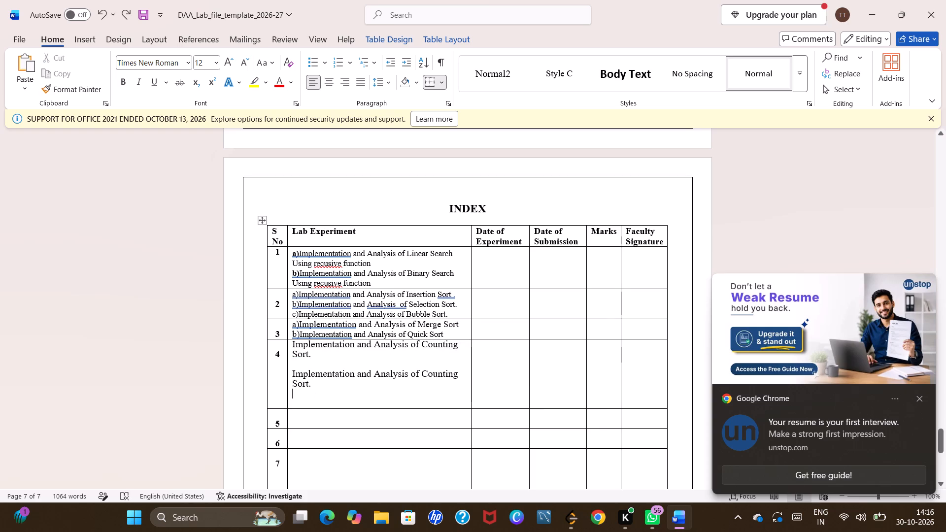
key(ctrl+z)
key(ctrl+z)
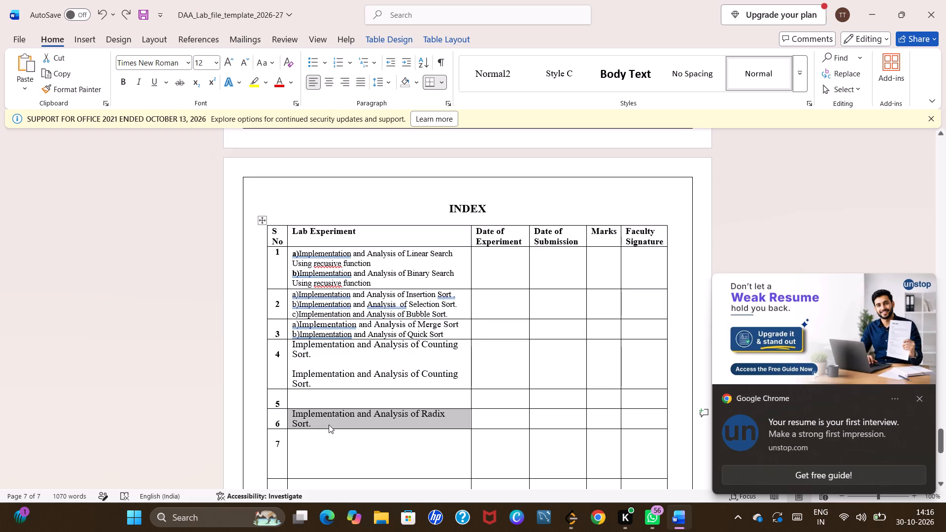
Move only the Radix Sort text from row 6 into row 4 of the INDEX table, below the existing entries after a blank line.
click(329, 425)
drag(323, 423, 290, 416)
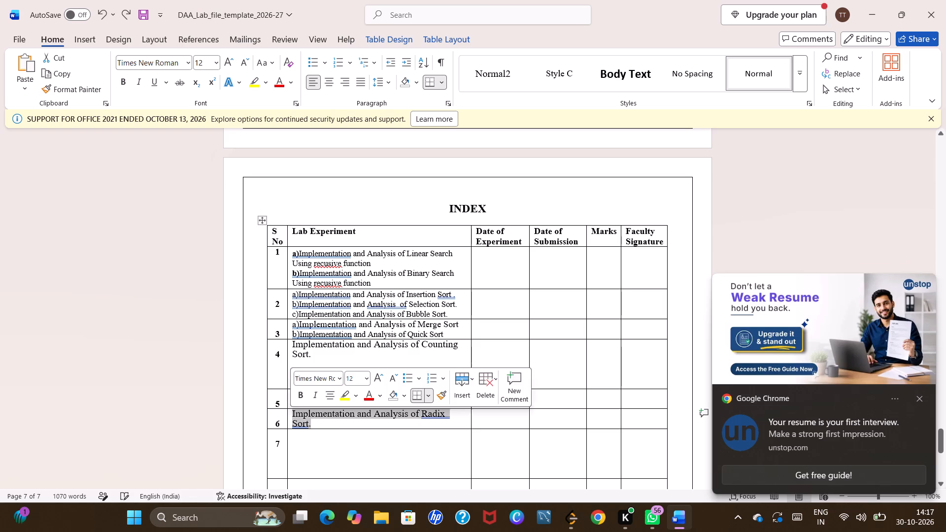
key(ctrl+x)
click(314, 381)
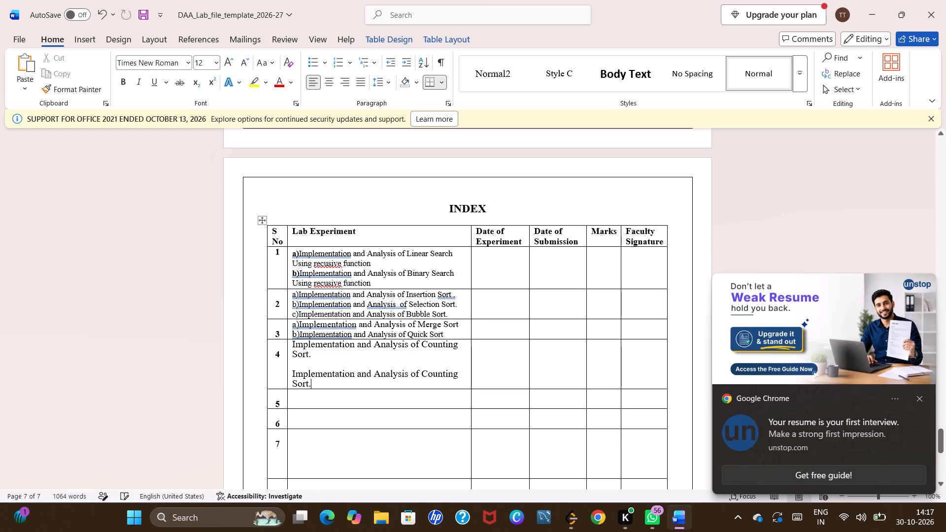
key(Return)
key(Return)
scroll(314, 381, down, 2)
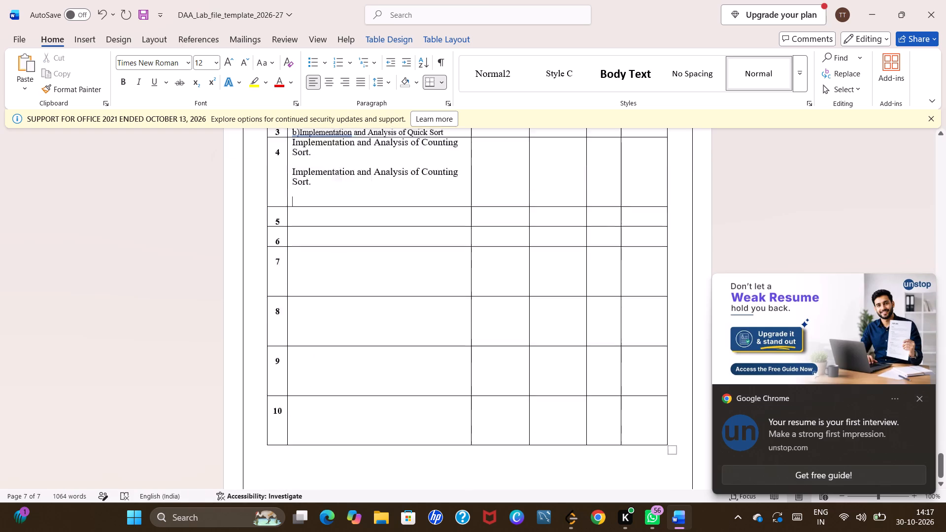
scroll(314, 381, down, 2)
scroll(314, 381, up, 5)
scroll(382, 281, down, 5)
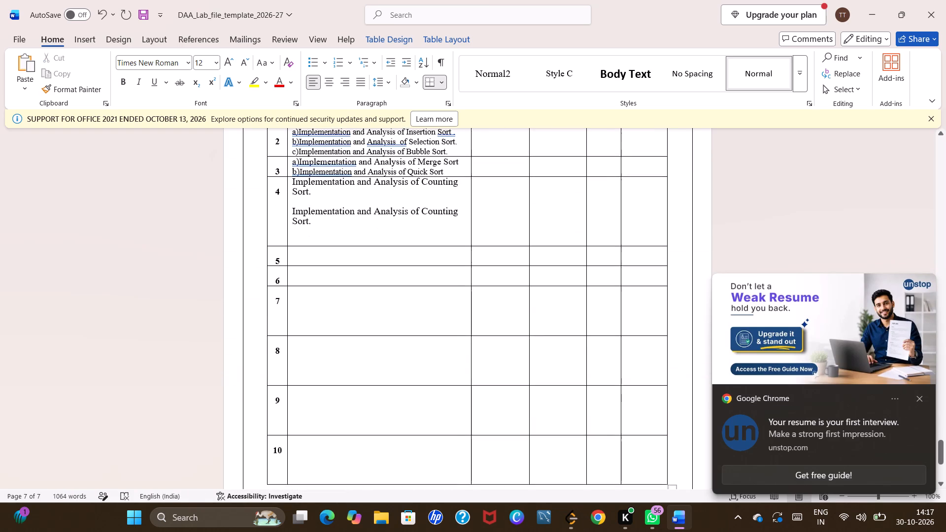
key(ctrl+v)
Set the font size of all three entries in row 4 of the INDEX table to 10.
scroll(336, 231, up, 1)
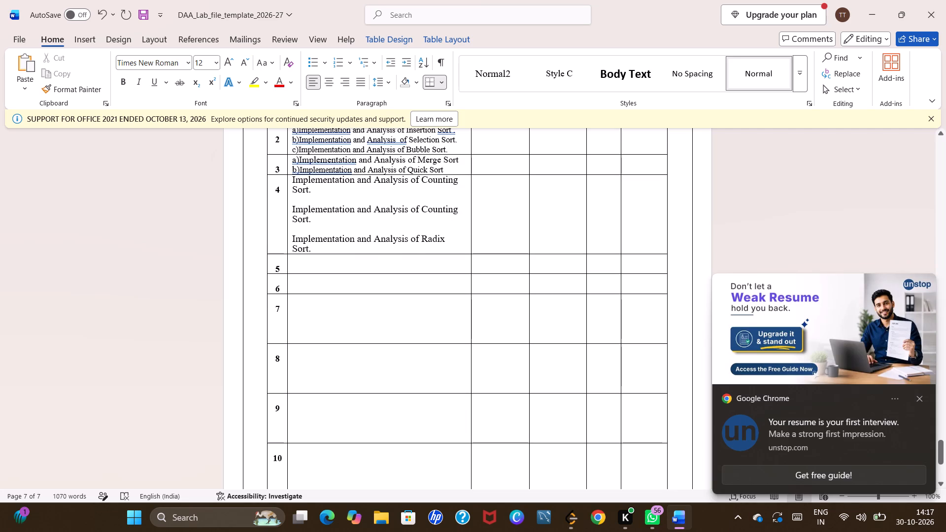
scroll(336, 231, up, 1)
drag(293, 218, 314, 279)
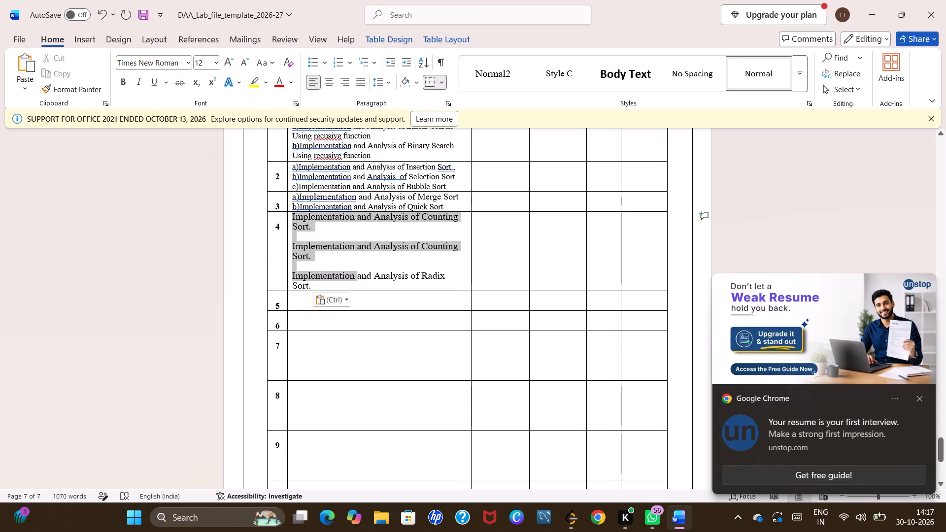
drag(314, 279, 311, 283)
click(213, 65)
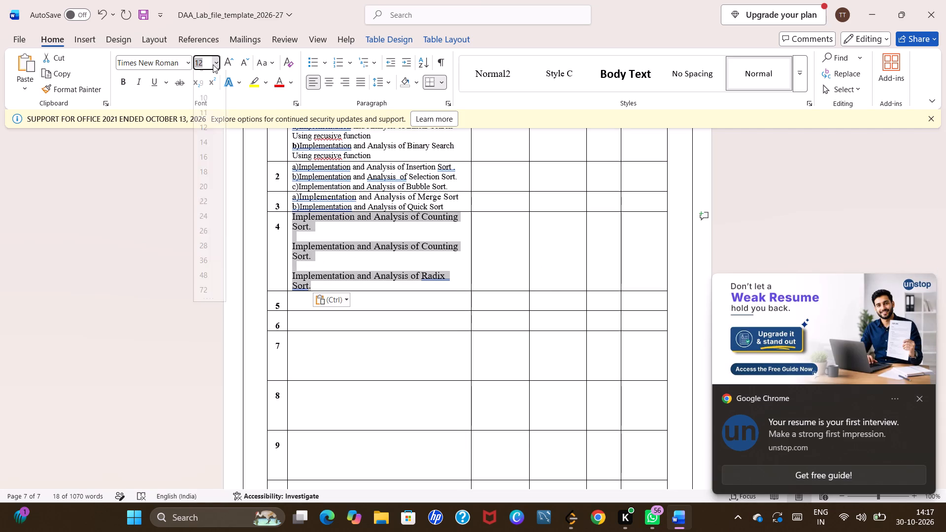
click(205, 110)
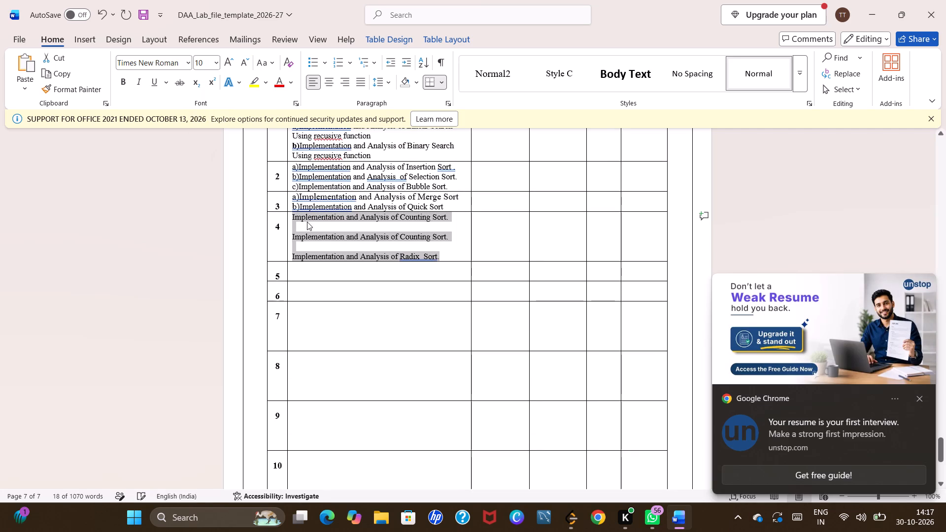
Remove the blank lines between the three entries in row 4 of the INDEX table.
click(303, 243)
key(BackSpace)
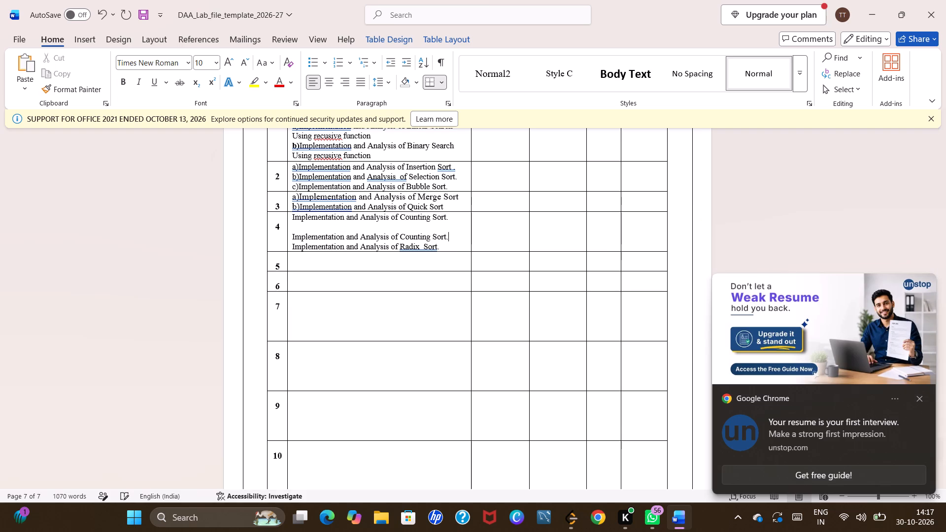
click(301, 229)
key(BackSpace)
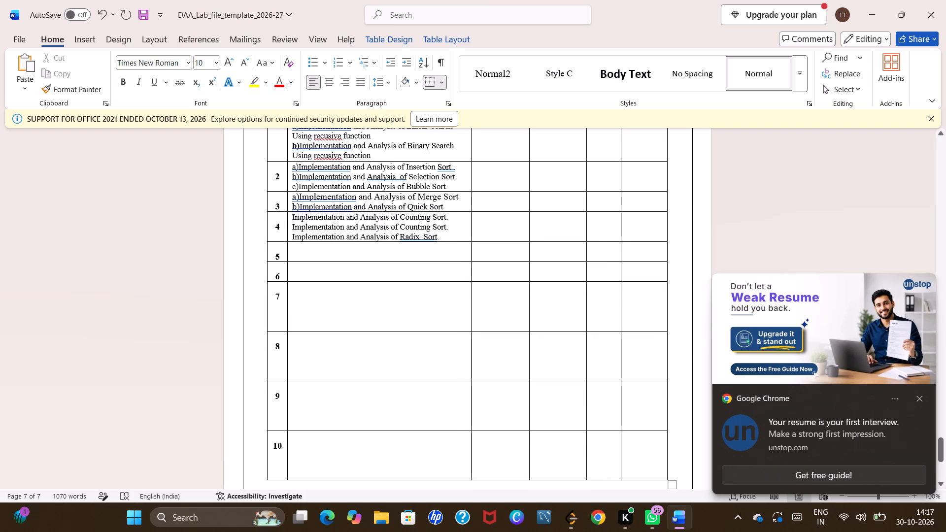
Prefix the three entries in row 4 of the INDEX table with a), b) and c).
click(293, 218)
text(a))
key(Down)
key(Left)
key(Left)
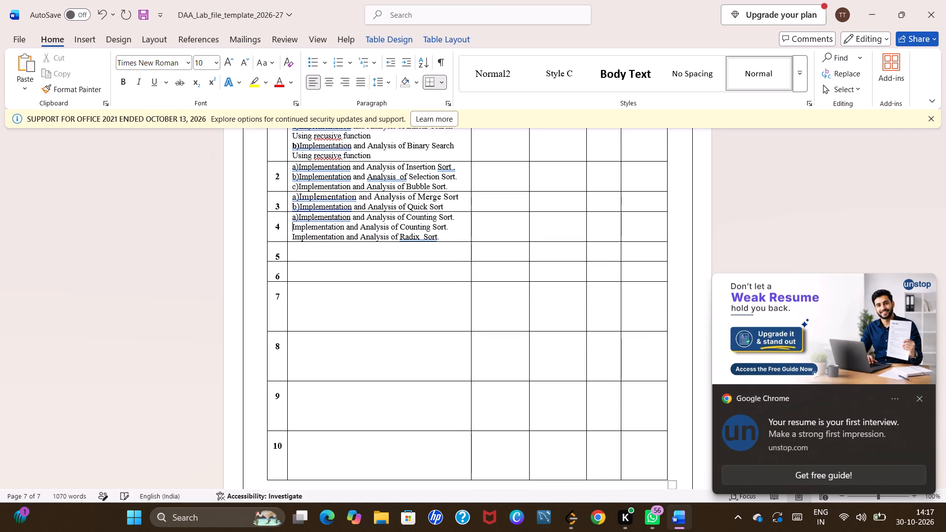
key(Left)
key(Down)
key(Left)
key(Down)
key(Right)
key(Right)
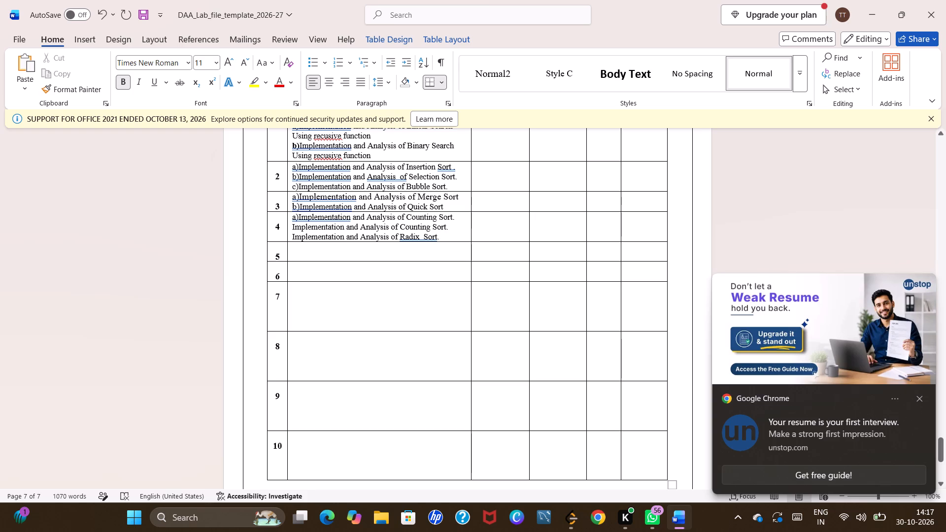
click(293, 227)
text(b))
key(Down)
key(Left)
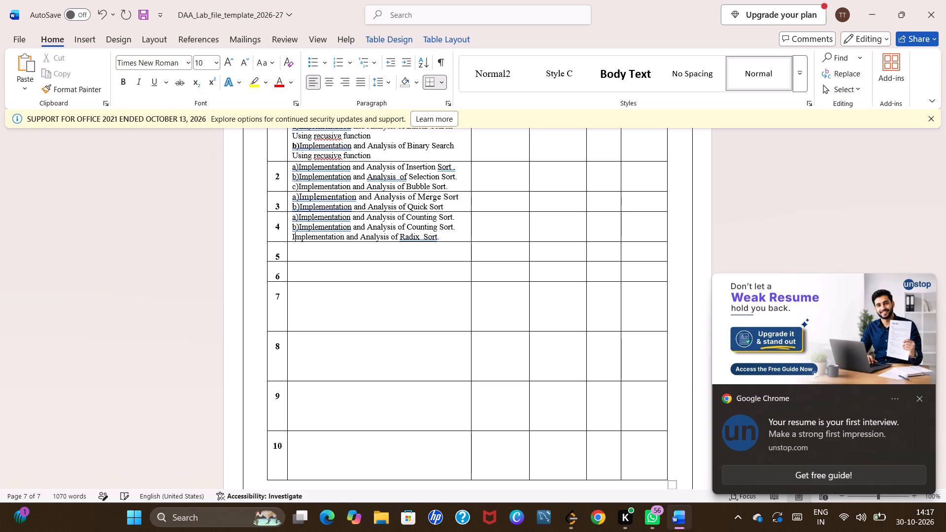
key(Left)
text(c))
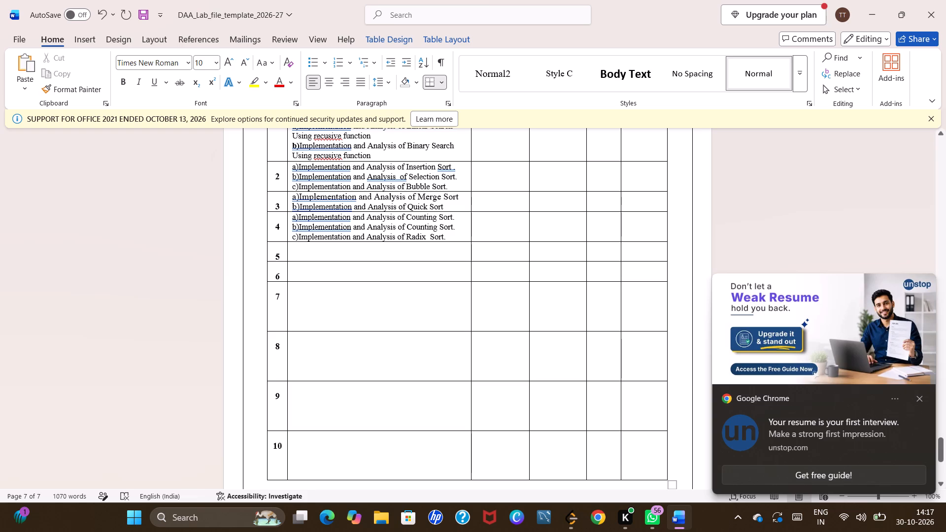
click(451, 236)
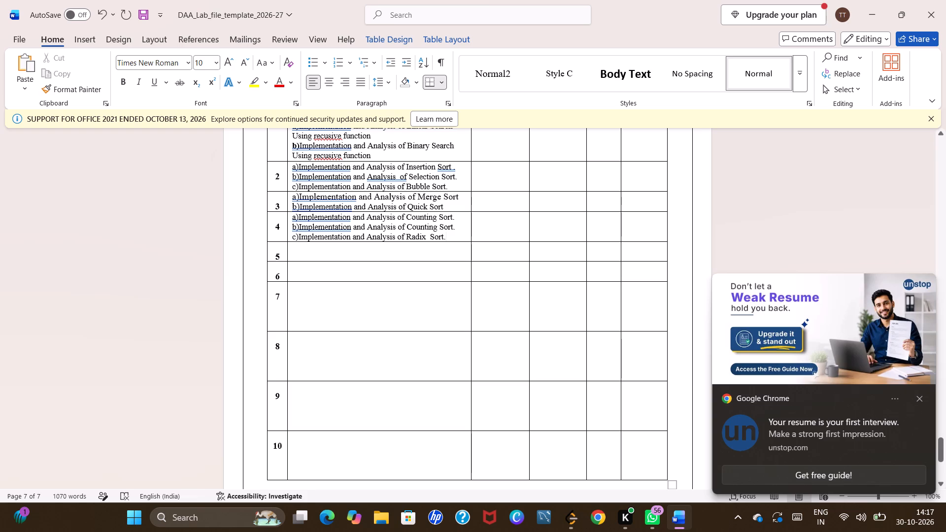
Enter "Implementation of Shell Sort" as the Lab Experiment in row 5 of the INDEX table, following the List of Experiments.
click(324, 250)
scroll(324, 250, up, 6)
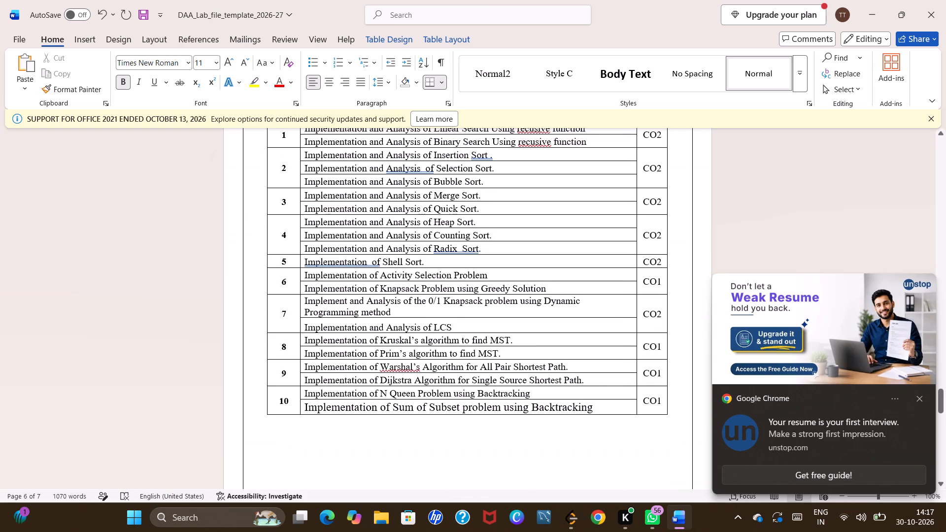
scroll(382, 332, down, 1)
scroll(382, 332, up, 1)
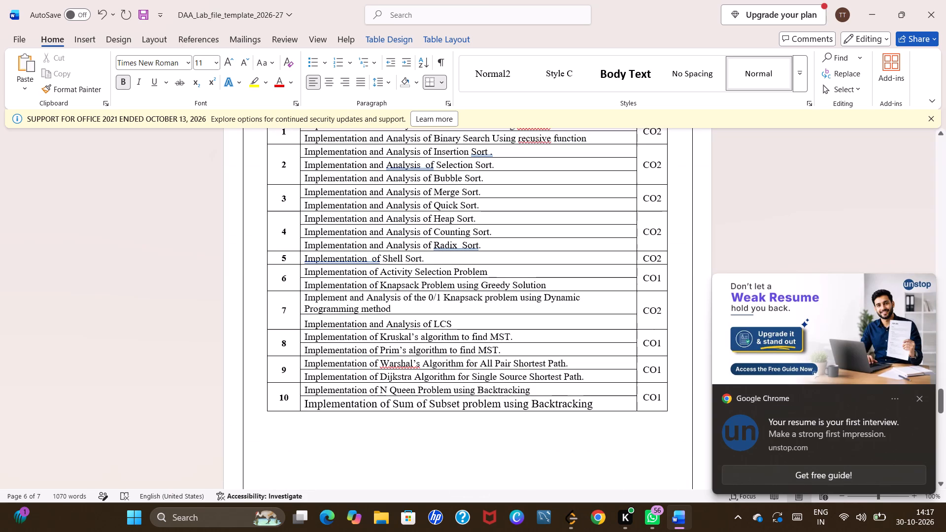
scroll(382, 332, down, 4)
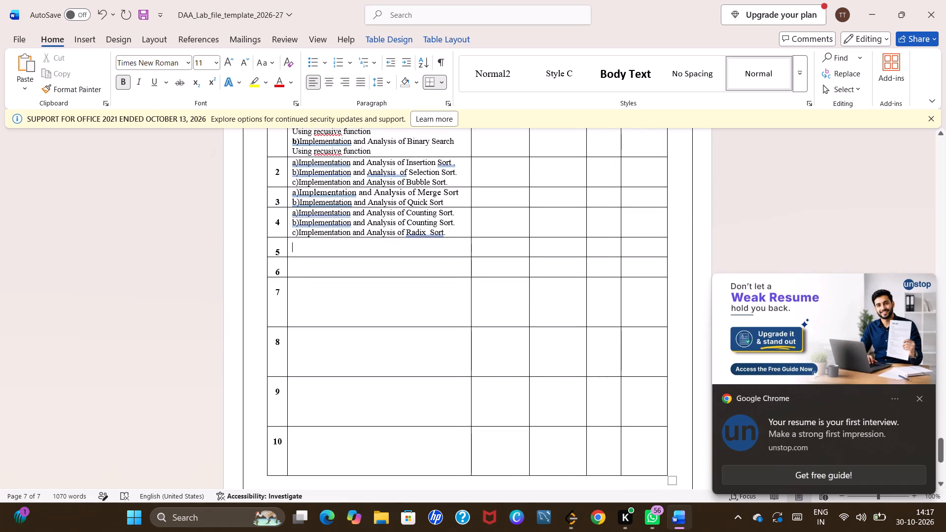
click(313, 248)
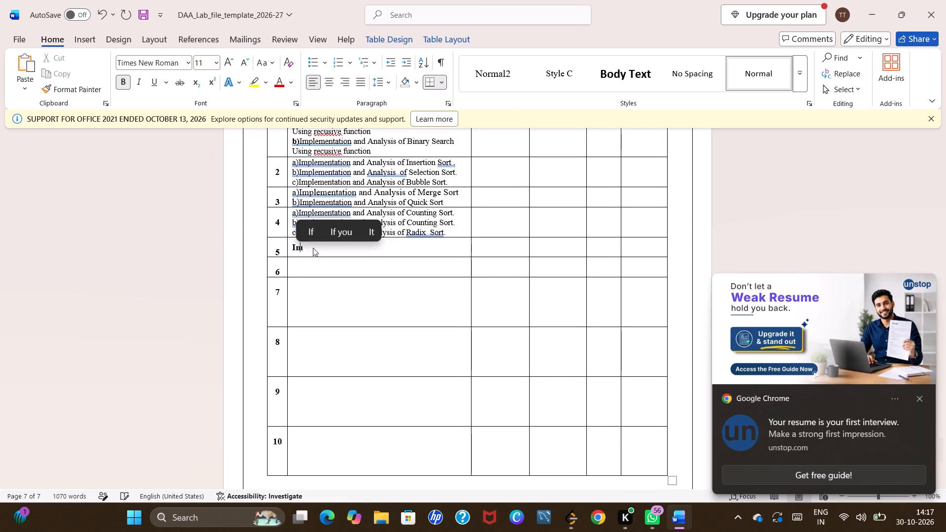
text(entation of)
key(space)
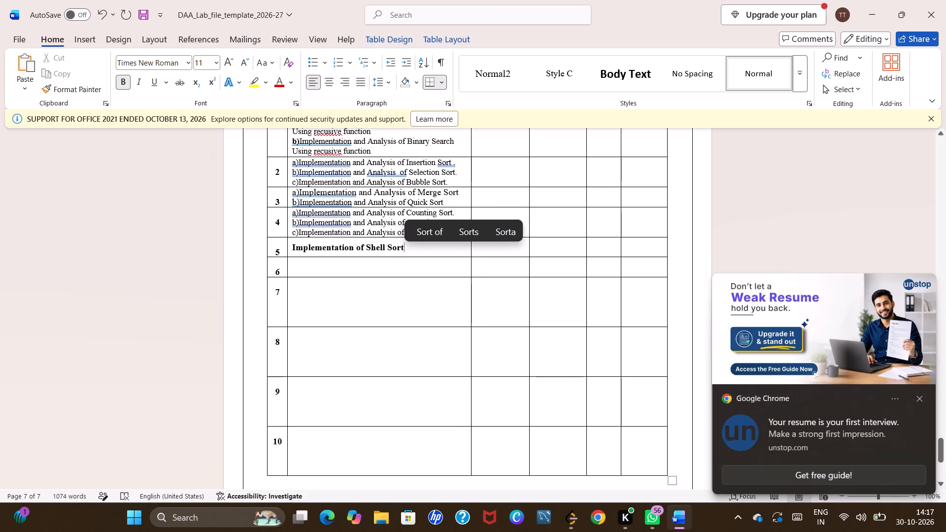
Format the Shell Sort entry in row 5 of the INDEX table as size 11 text without bold.
drag(293, 245, 404, 243)
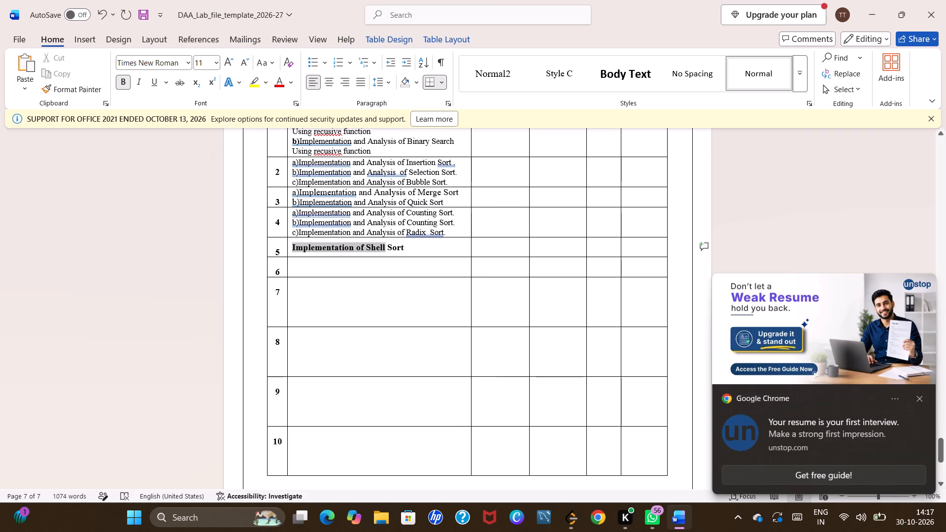
drag(404, 243, 416, 242)
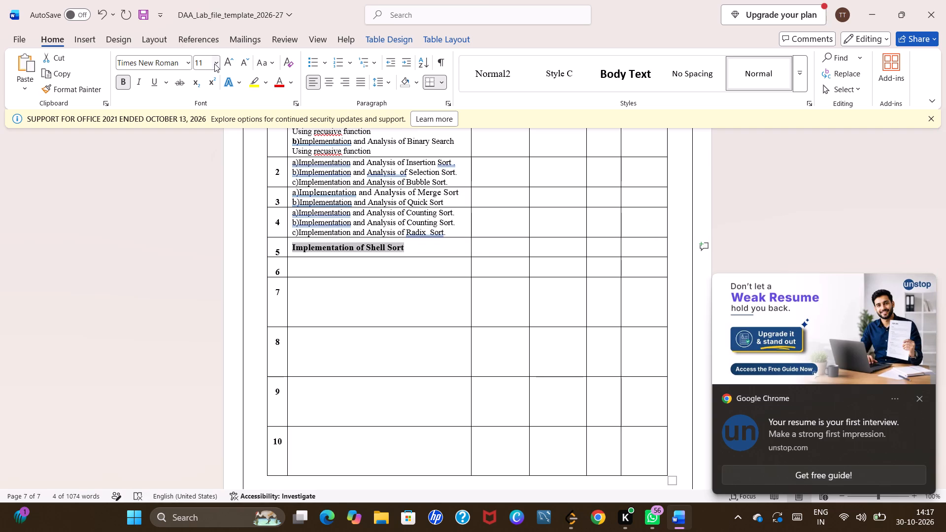
click(214, 64)
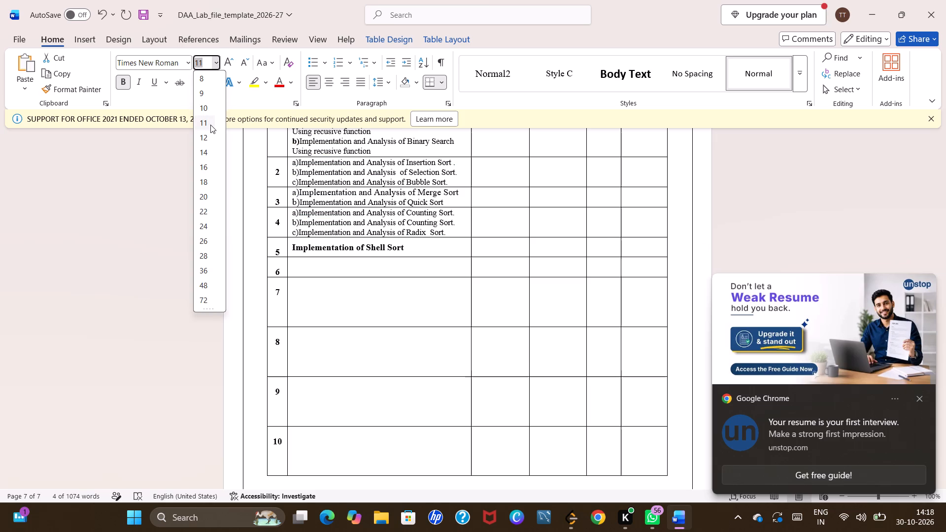
click(210, 125)
click(121, 83)
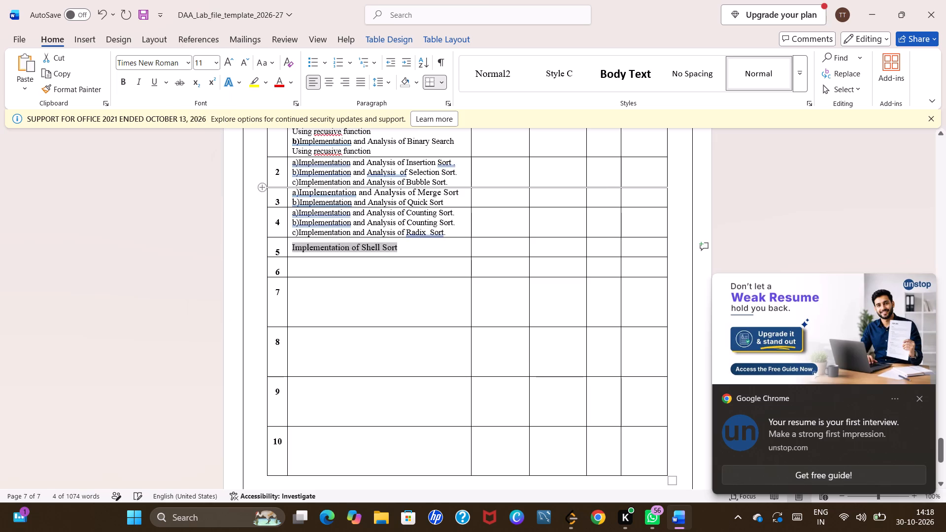
Copy the Activity Selection and Greedy Knapsack entries of experiment 6 from the List of Experiments and paste them starting in row 6 of the INDEX table.
click(405, 248)
click(349, 266)
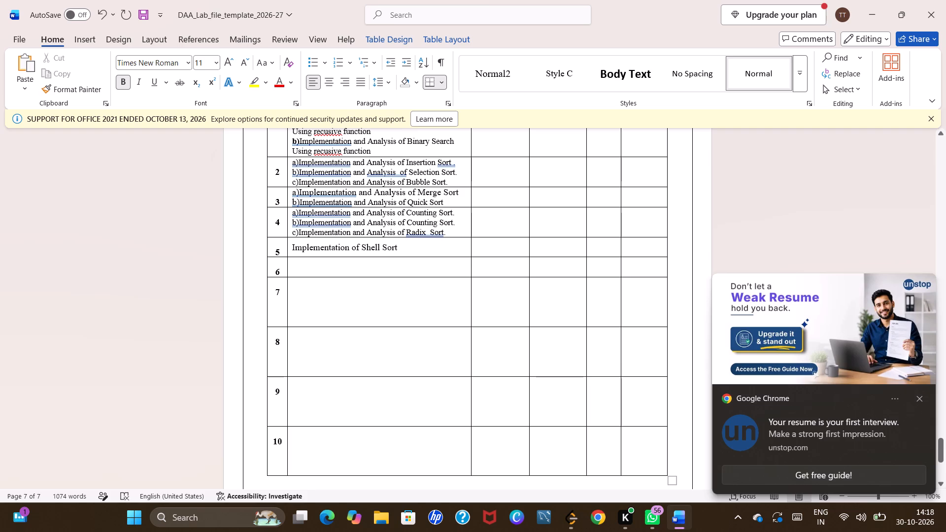
scroll(349, 266, up, 3)
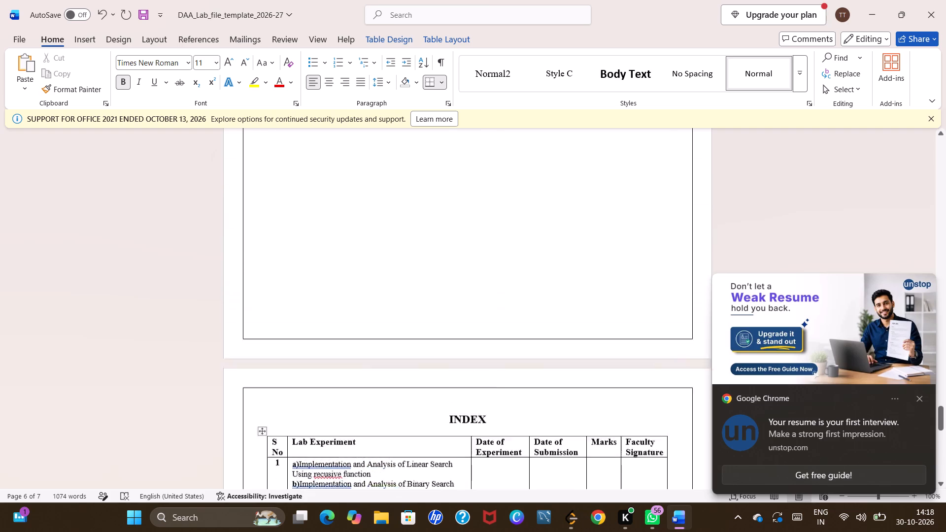
scroll(349, 266, up, 2)
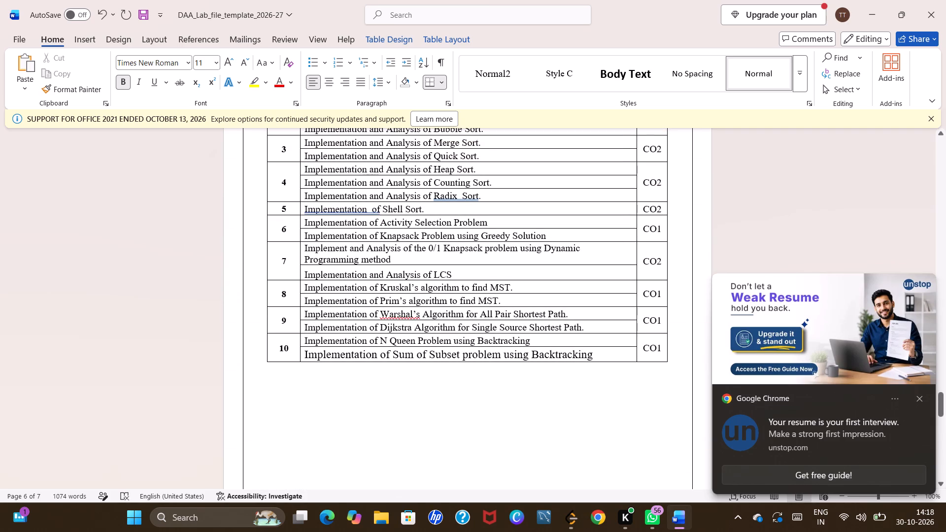
drag(556, 237, 409, 225)
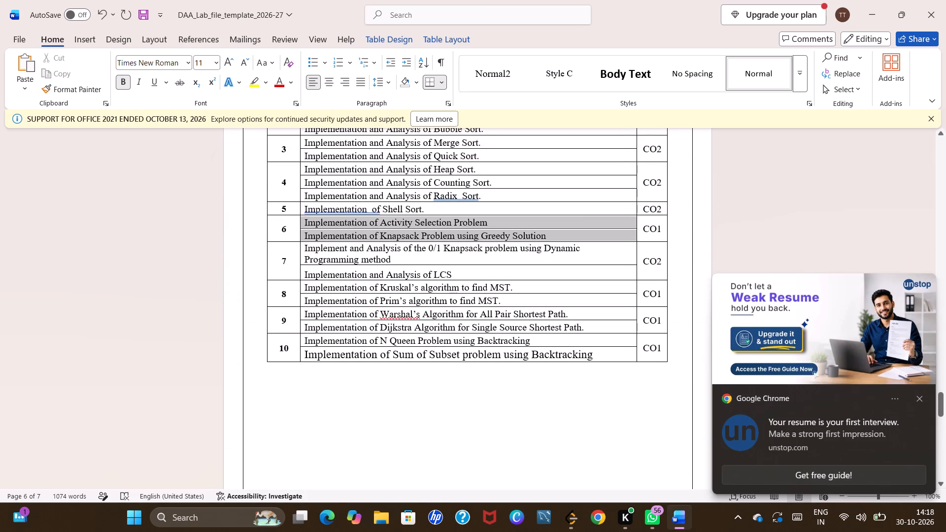
drag(409, 225, 338, 221)
key(ctrl+c)
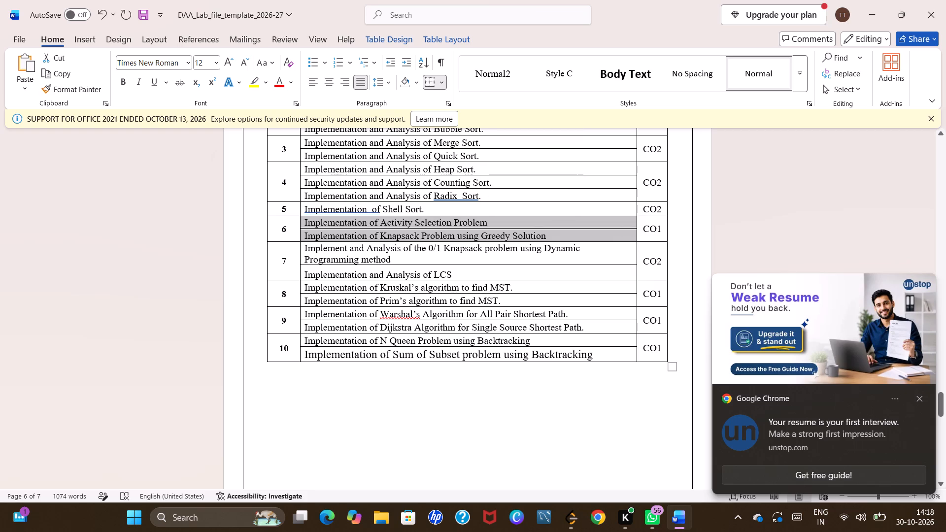
click(345, 432)
scroll(345, 432, down, 5)
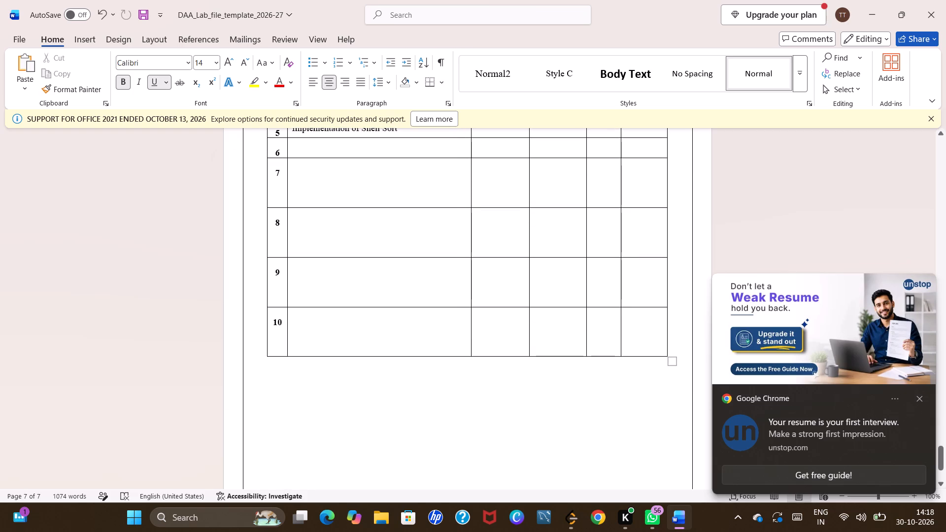
click(306, 143)
key(Return)
key(Return)
key(Return)
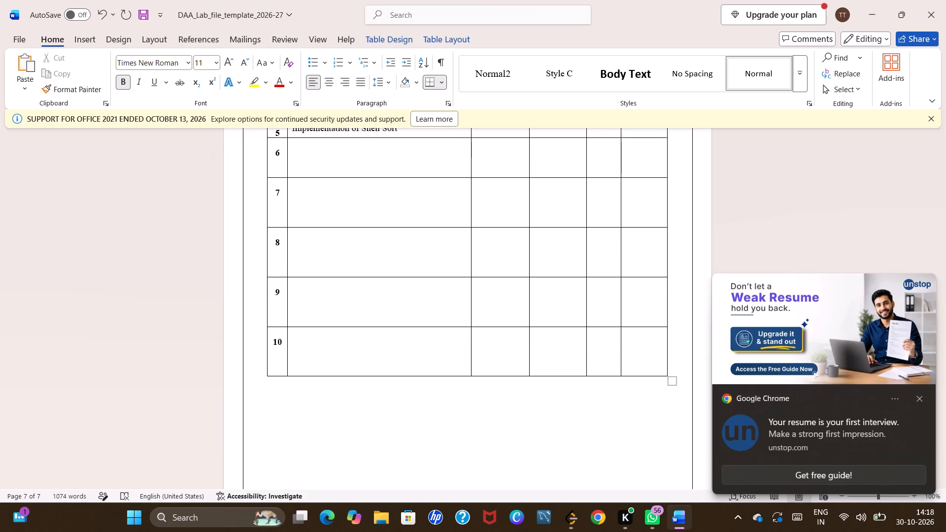
key(Return)
scroll(306, 143, up, 1)
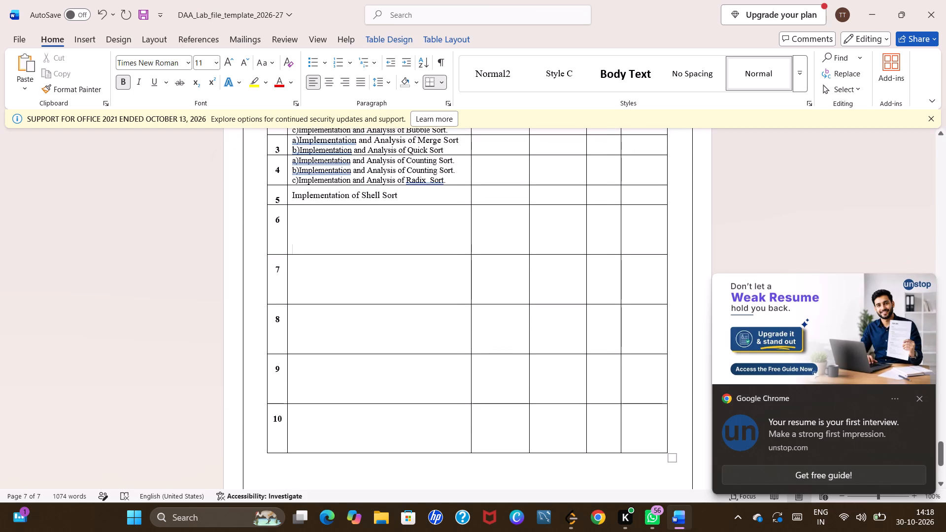
click(301, 208)
key(ctrl+v)
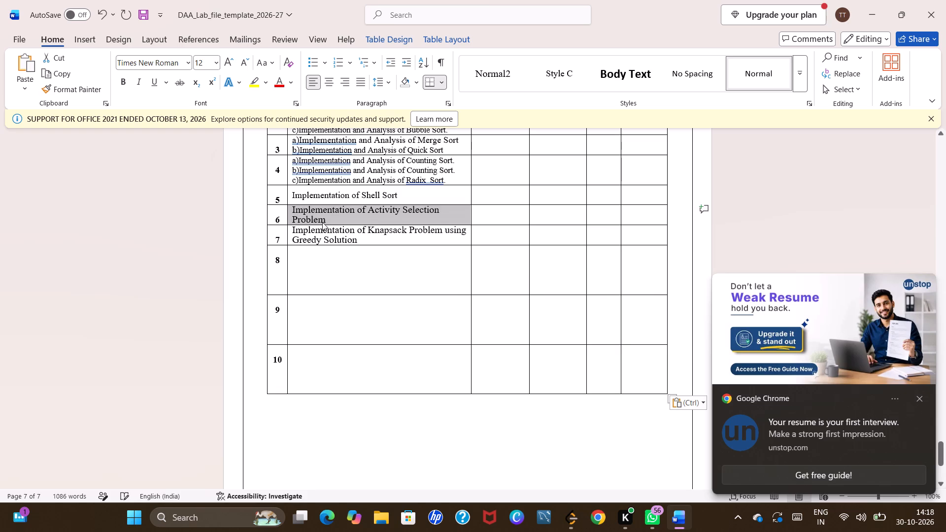
Move the Greedy Knapsack entry from row 7 of the INDEX table into row 6, below the Activity Selection entry.
drag(364, 244, 286, 233)
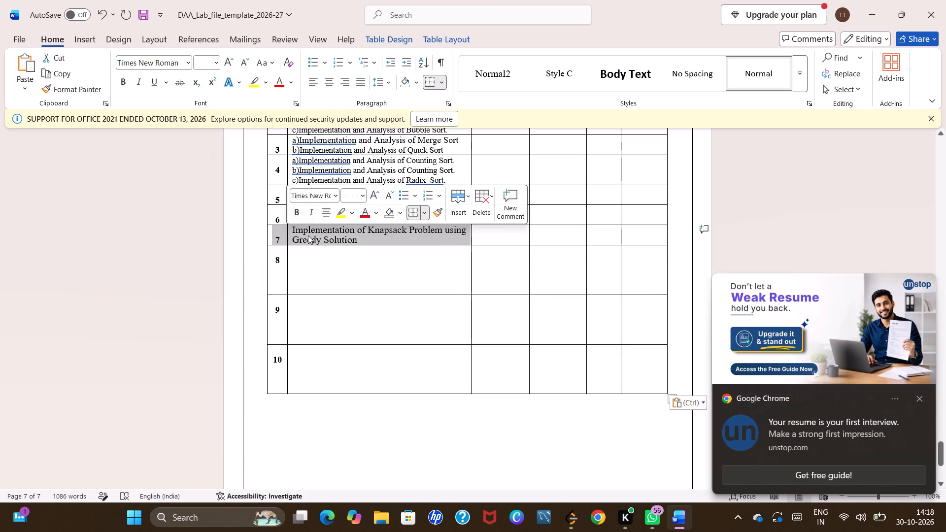
click(363, 236)
drag(363, 236, 294, 230)
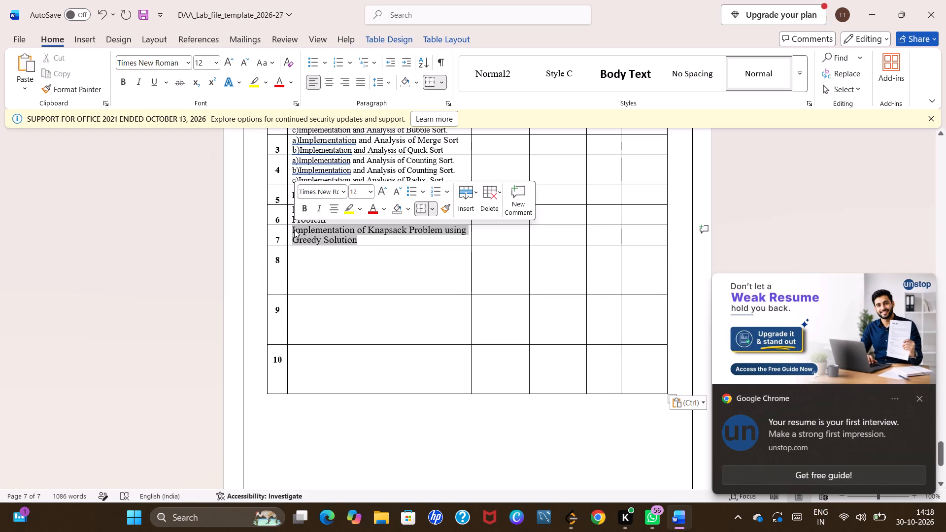
key(ctrl+x)
click(333, 218)
key(Return)
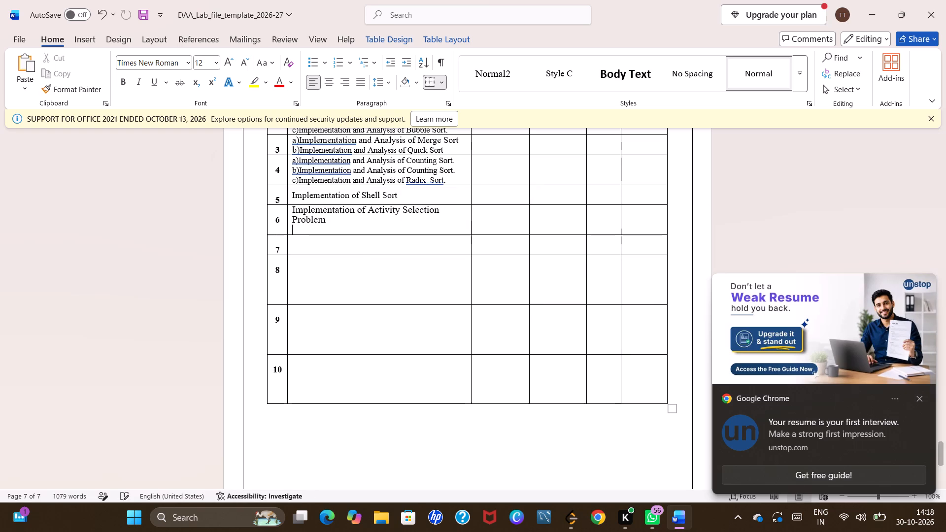
key(Return)
key(ctrl+v)
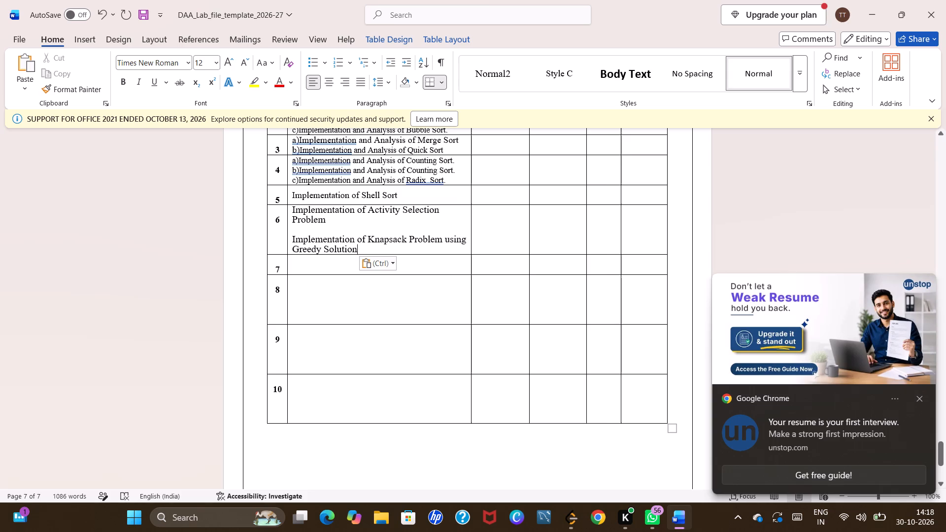
Remove the blank line between the two entries in row 6 of the INDEX table.
drag(363, 247, 303, 224)
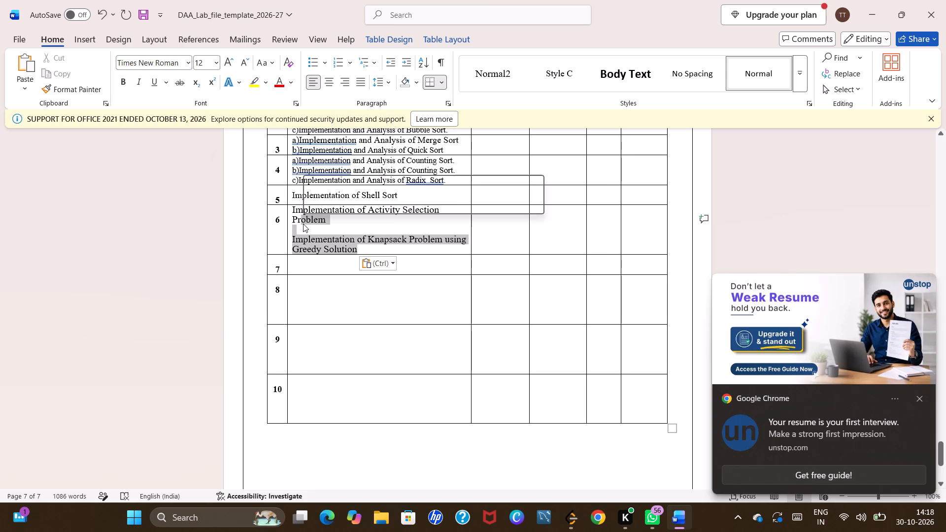
click(303, 224)
click(302, 225)
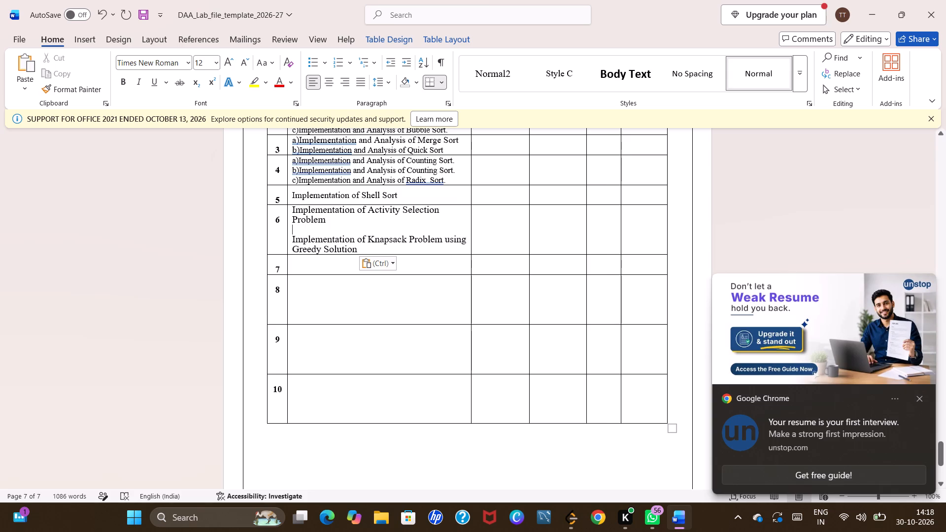
key(BackSpace)
Prefix the two entries in row 6 of the INDEX table with a) and b).
scroll(345, 230, up, 1)
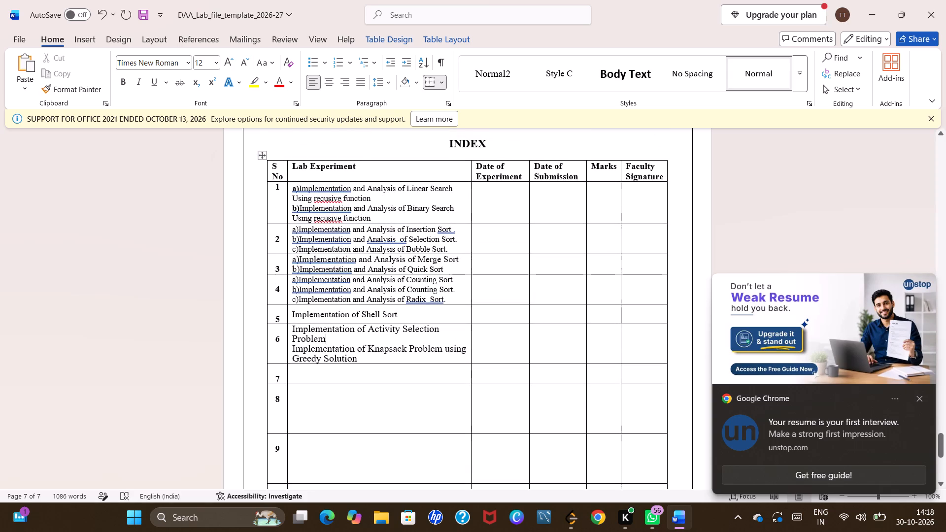
click(292, 330)
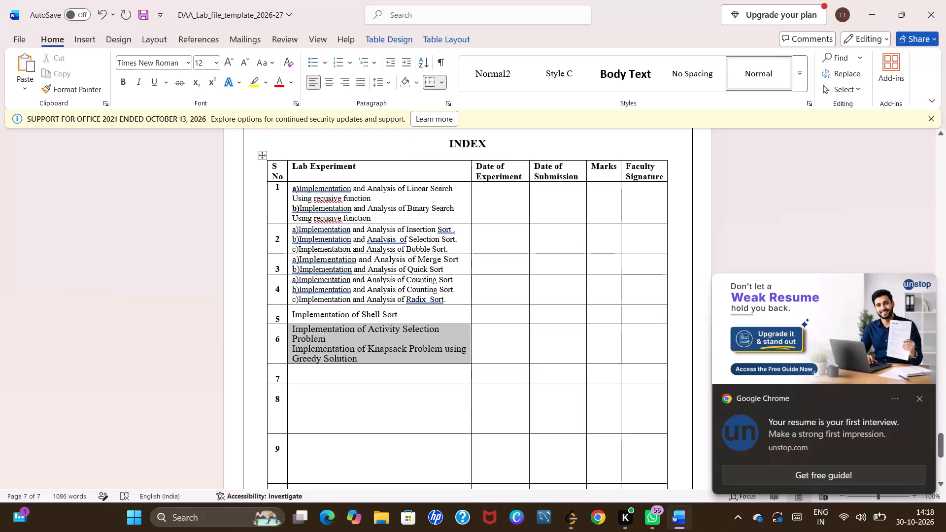
click(292, 326)
text(a))
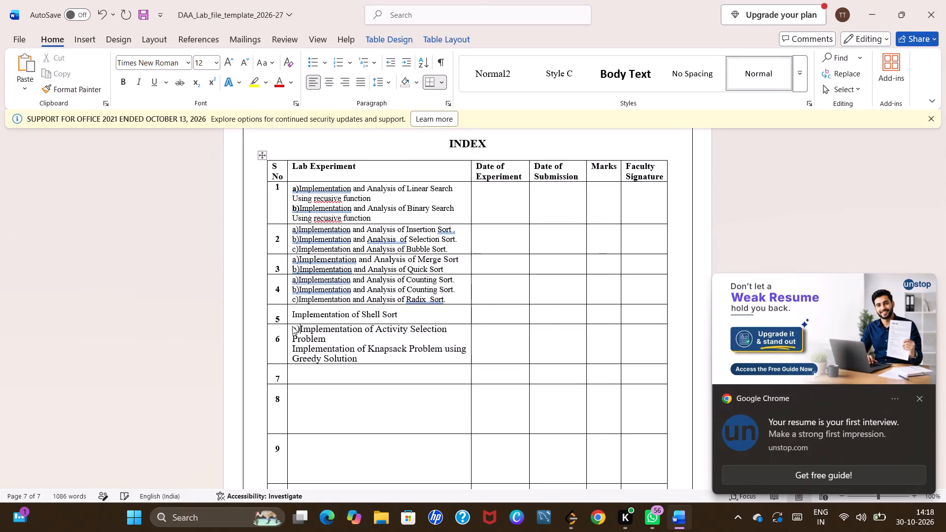
key(Down)
key(Down)
key(Left)
key(Left)
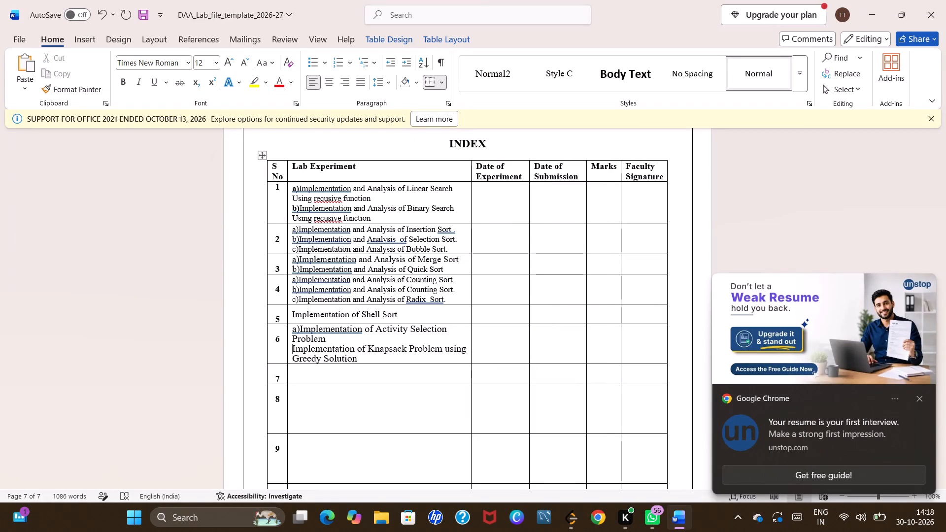
text(b))
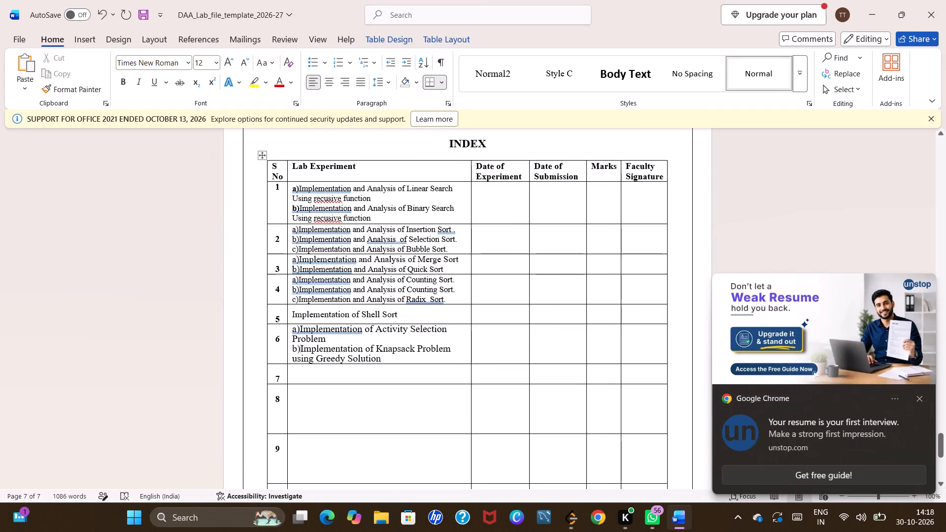
Set both entries in row 6 of the INDEX table to font size 11.
click(333, 339)
drag(386, 352, 382, 358)
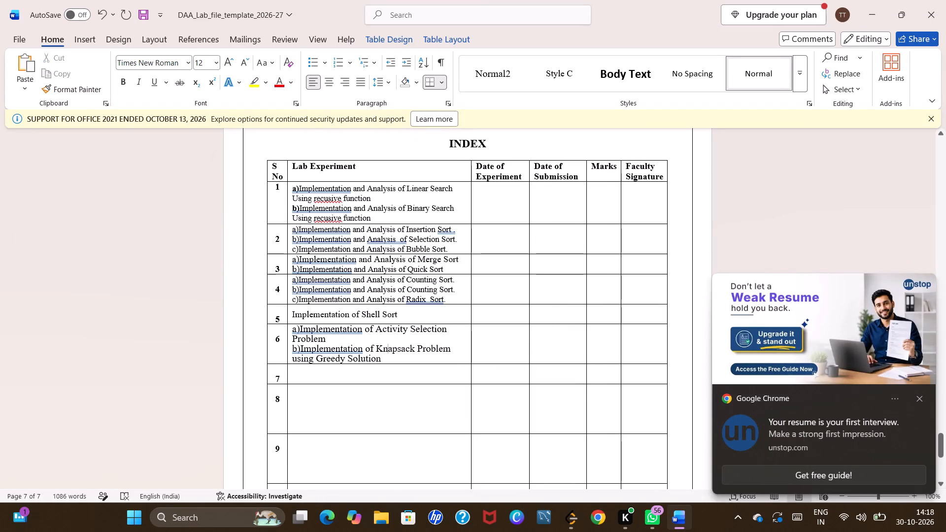
drag(382, 358, 381, 359)
click(381, 359)
drag(381, 359, 290, 329)
click(366, 290)
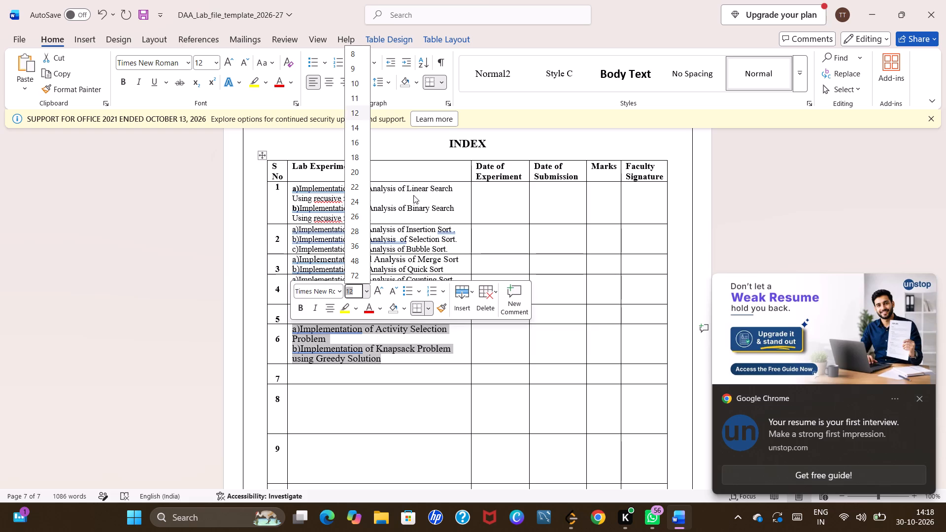
click(357, 94)
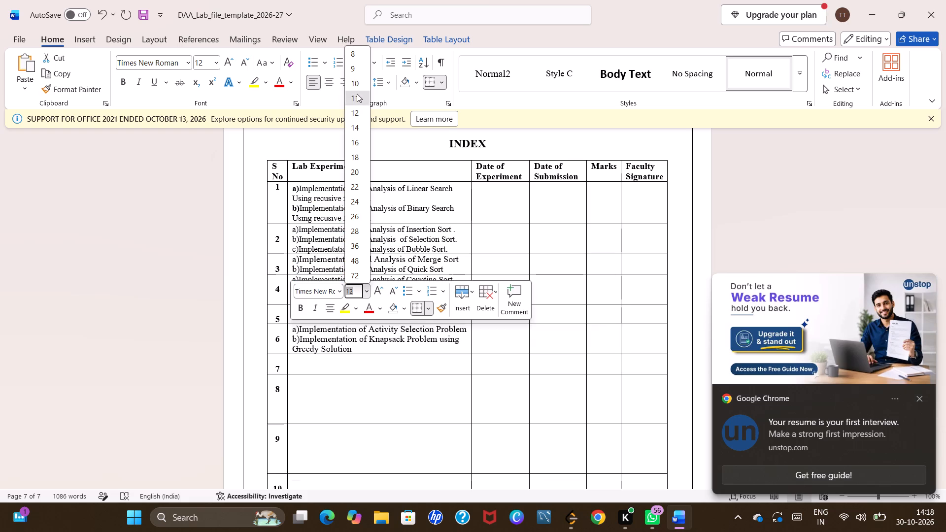
click(365, 342)
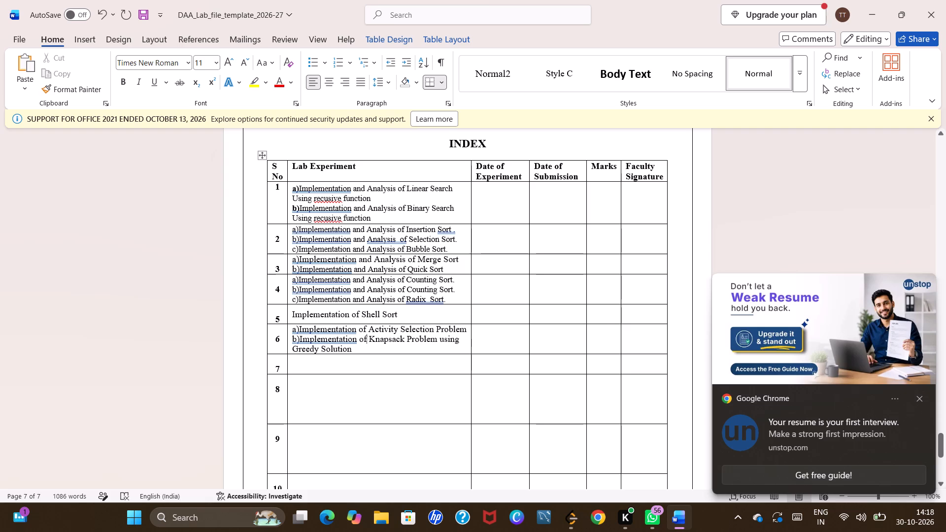
Copy the 0/1 Knapsack and LCS entries of experiment 7 from the List of Experiments and paste them starting in row 7 of the INDEX table.
click(299, 362)
scroll(299, 362, up, 6)
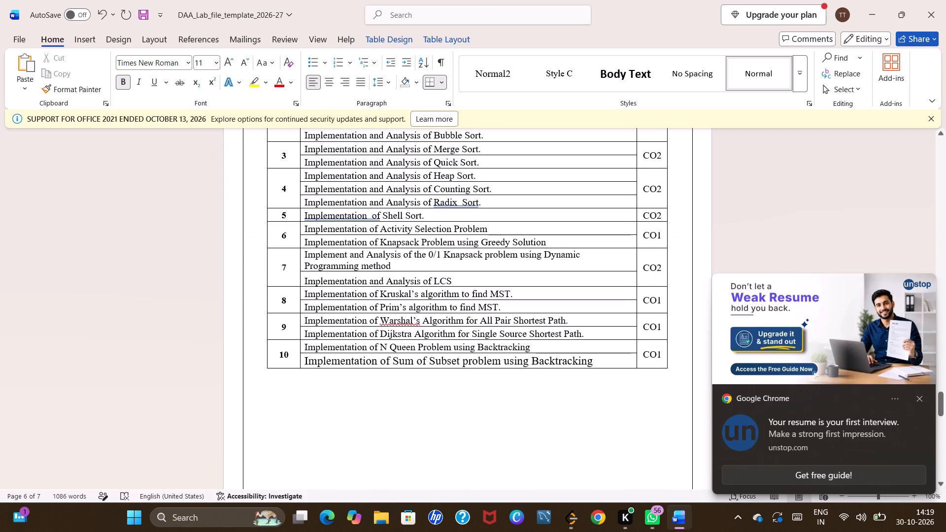
drag(454, 278, 320, 251)
key(ctrl+c)
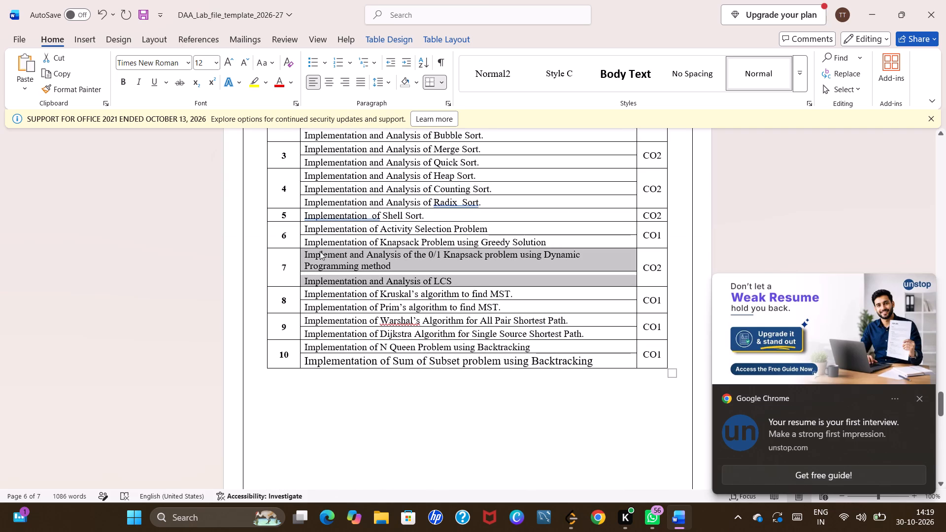
click(341, 390)
scroll(341, 390, down, 7)
scroll(311, 209, up, 1)
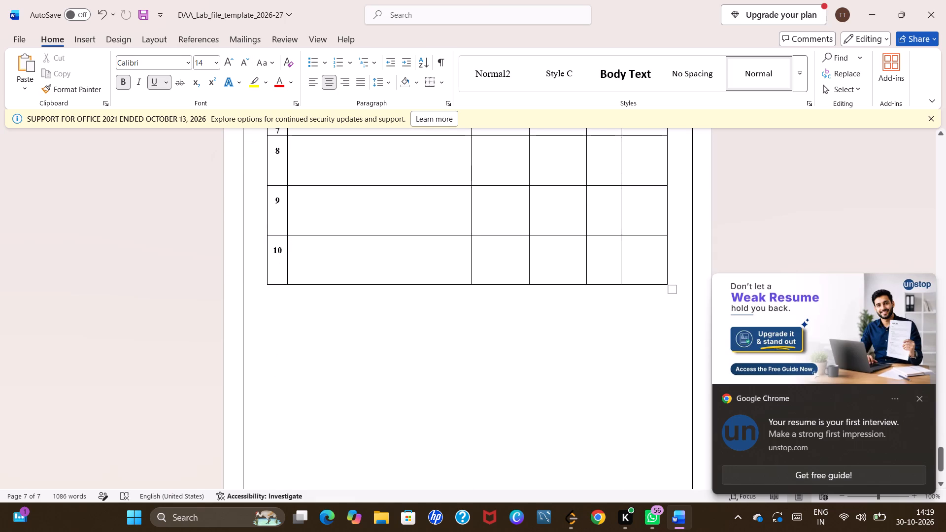
scroll(311, 209, up, 1)
click(294, 228)
key(Return)
key(Return)
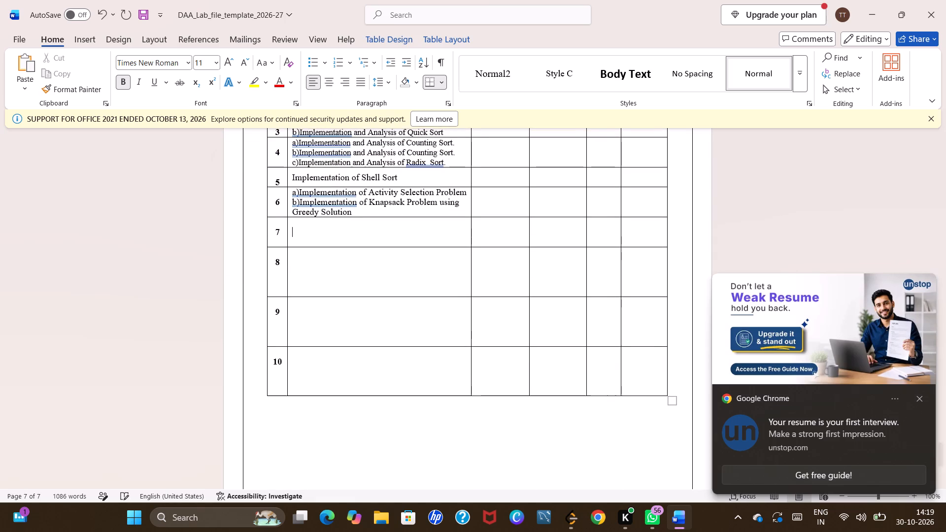
key(Return)
key(Return)
key(Up)
key(Up)
key(Up)
key(Up)
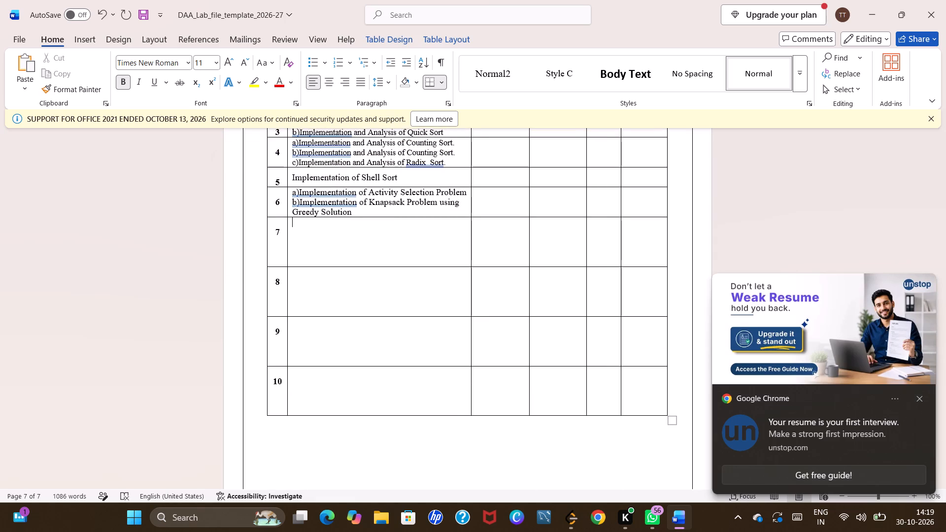
key(ctrl+v)
Copy the "Implementation and Analysis of LCS" entry from row 8 into row 7 of the INDEX table, below the 0/1 Knapsack entry.
drag(447, 259, 420, 259)
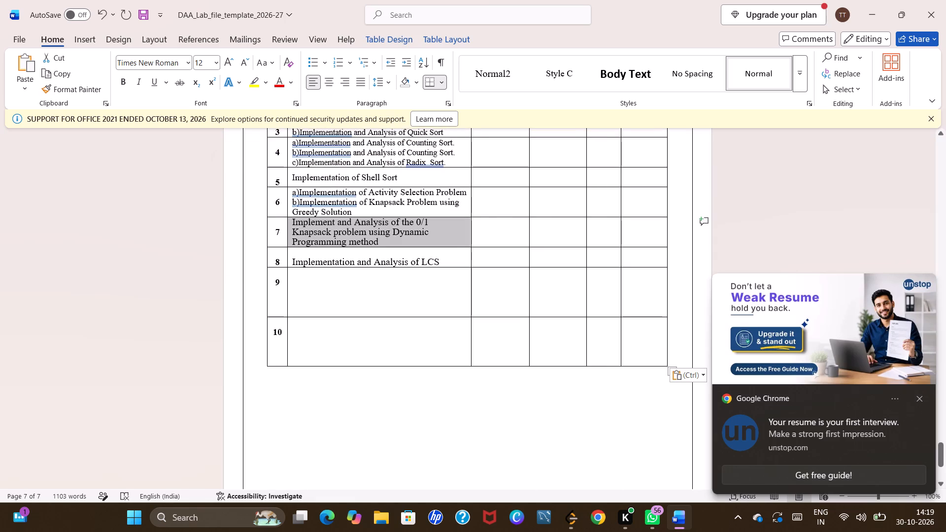
drag(420, 259, 309, 262)
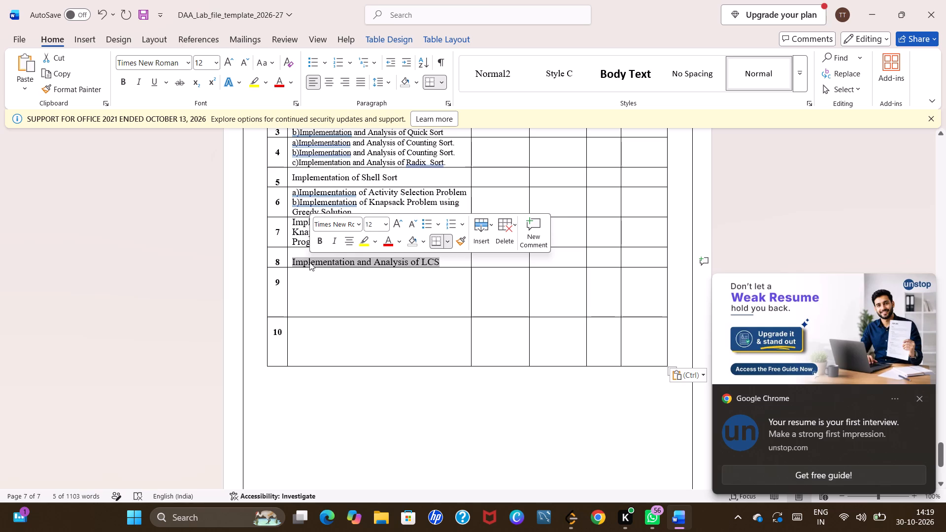
key(ctrl+c)
click(396, 242)
key(Return)
key(Return)
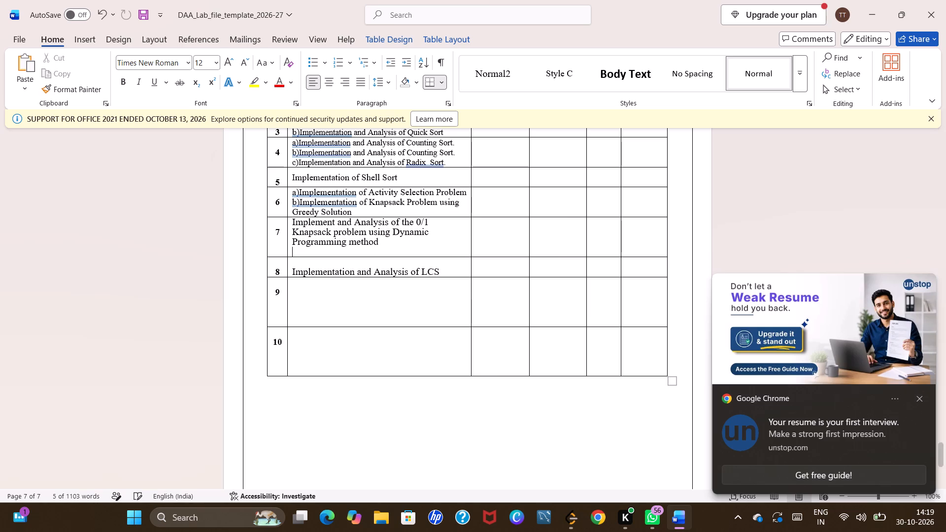
key(ctrl+v)
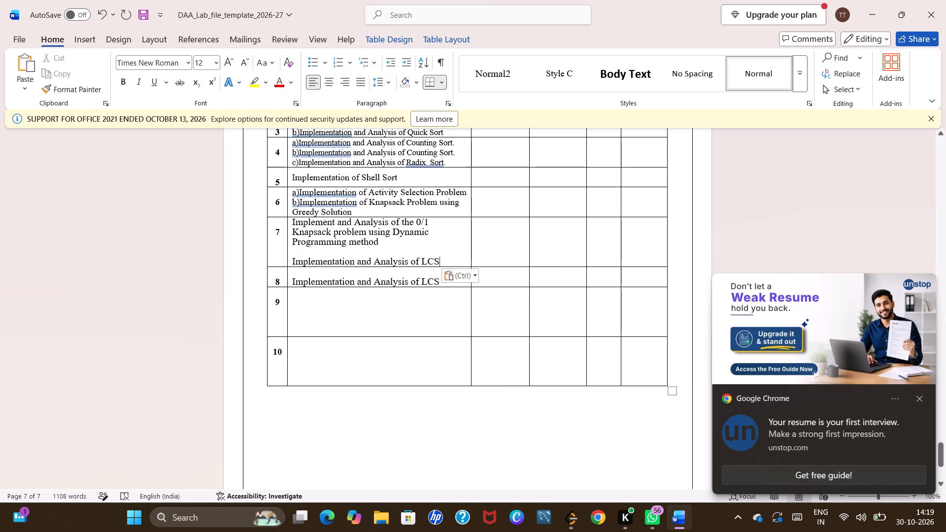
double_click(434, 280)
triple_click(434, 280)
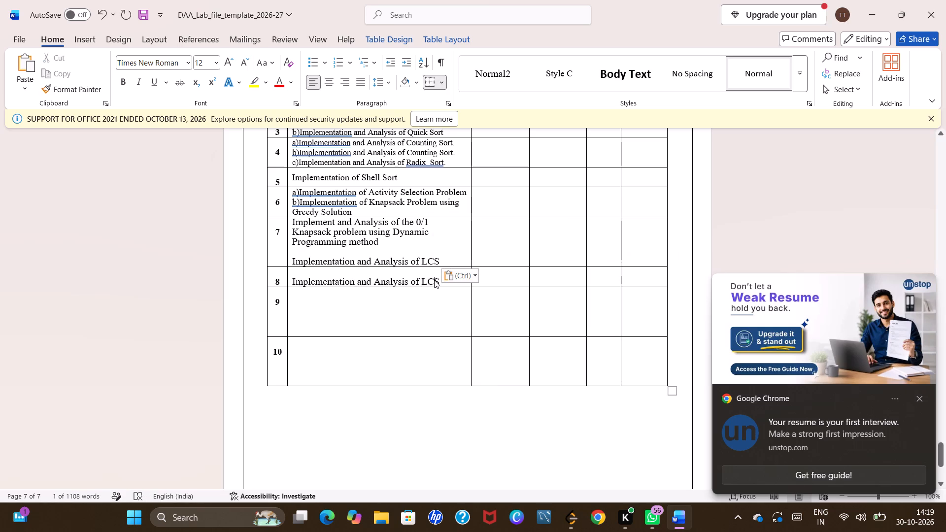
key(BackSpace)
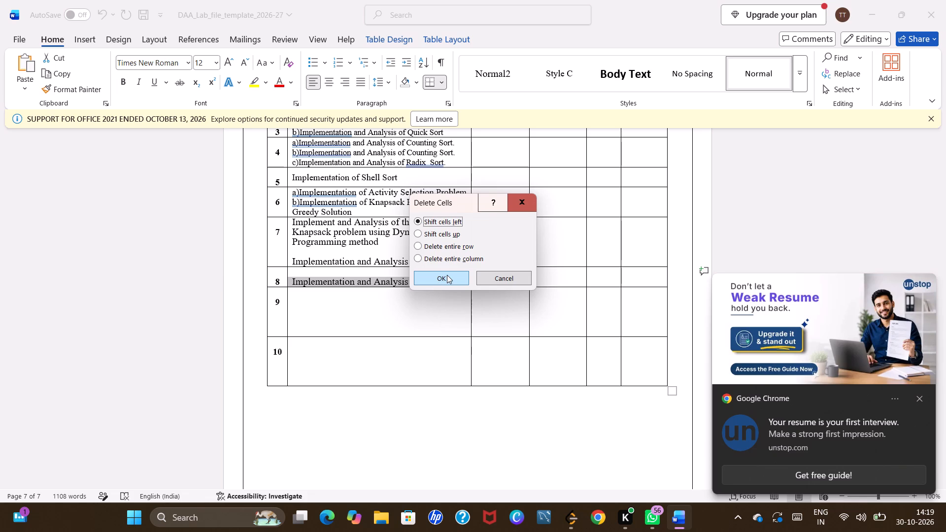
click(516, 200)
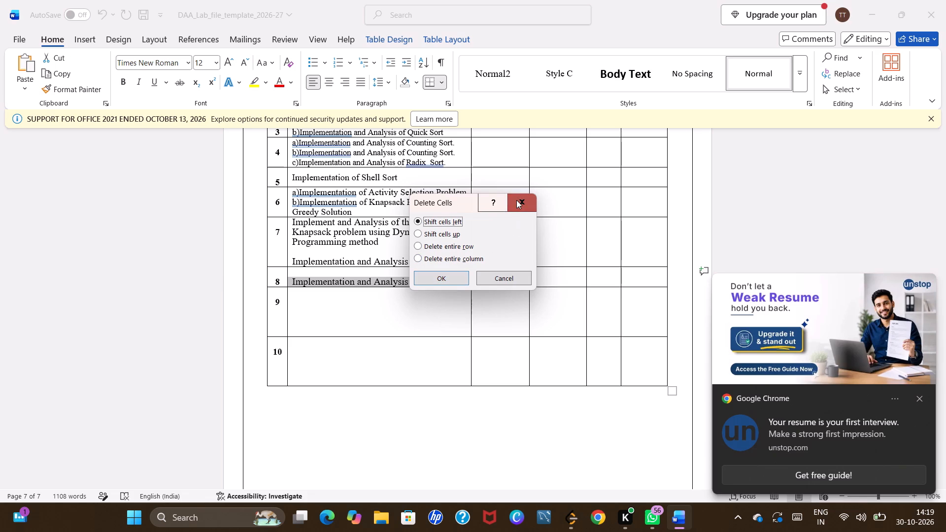
Delete the "Implementation and Analysis of LCS" text from row 8 of the INDEX table, leaving the cell itself in place.
click(409, 280)
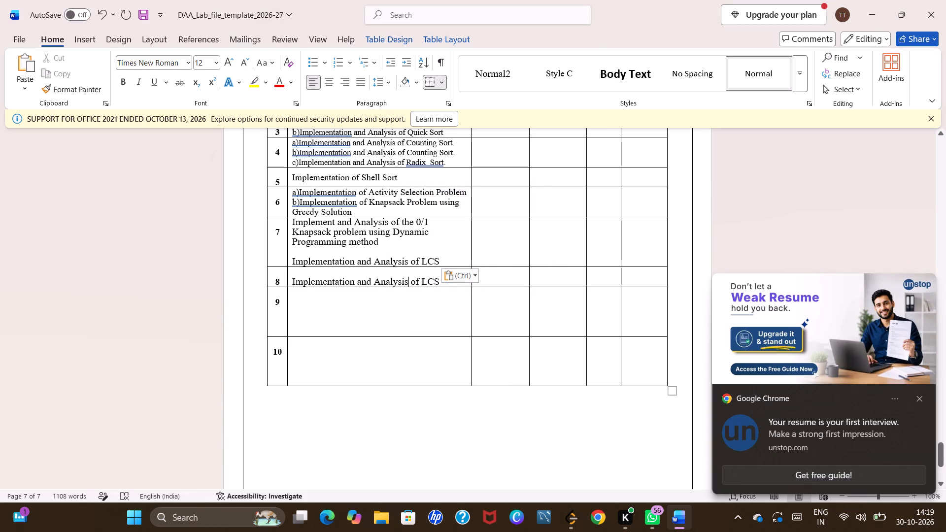
click(439, 280)
key(BackSpace)
key(BackSpace)
key(BackSpace)
key(BackSpace)
key(BackSpace)
key(BackSpace)
key(BackSpace)
key(BackSpace)
key(BackSpace)
key(BackSpace)
key(BackSpace)
key(BackSpace)
key(BackSpace)
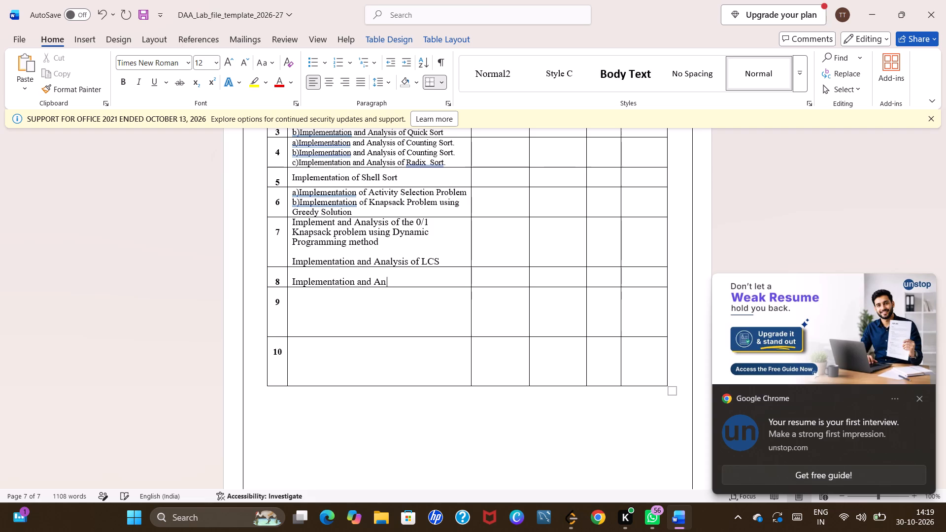
key(BackSpace)
key(BackSpace)
key(BackSpace)
key(BackSpace)
key(BackSpace)
key(BackSpace)
key(BackSpace)
key(BackSpace)
key(BackSpace)
key(BackSpace)
key(BackSpace)
key(BackSpace)
key(BackSpace)
key(BackSpace)
key(BackSpace)
key(BackSpace)
key(BackSpace)
key(BackSpace)
key(BackSpace)
key(BackSpace)
key(BackSpace)
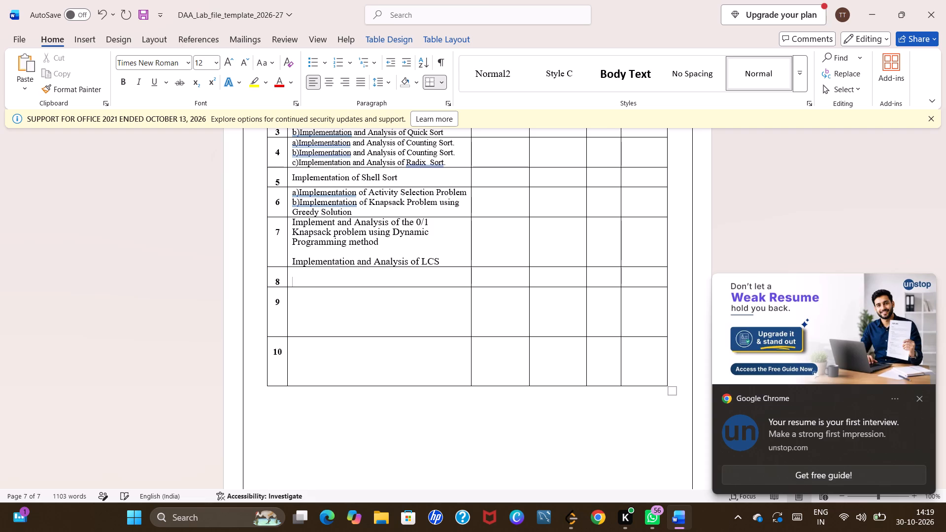
Set the 0/1 Knapsack and LCS entries in row 7 of the INDEX table to font size 11.
drag(383, 241, 303, 231)
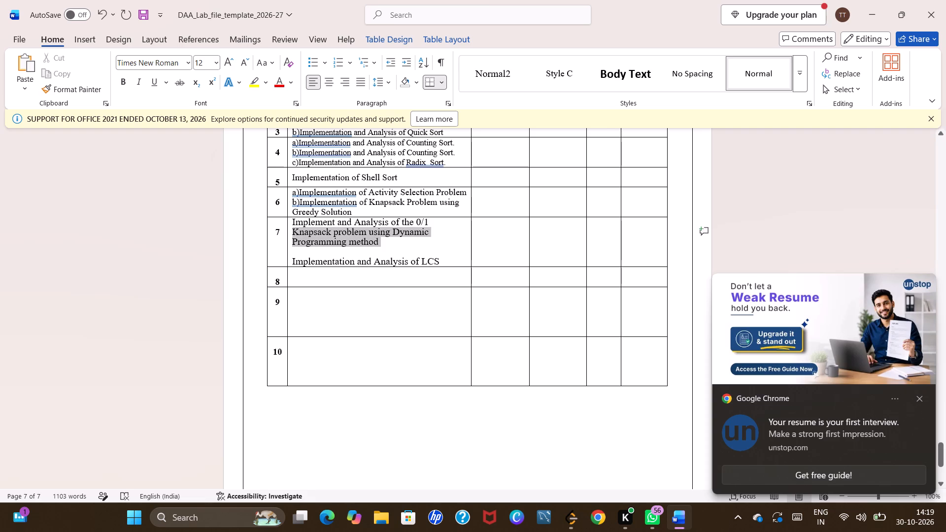
drag(303, 231, 294, 222)
click(212, 64)
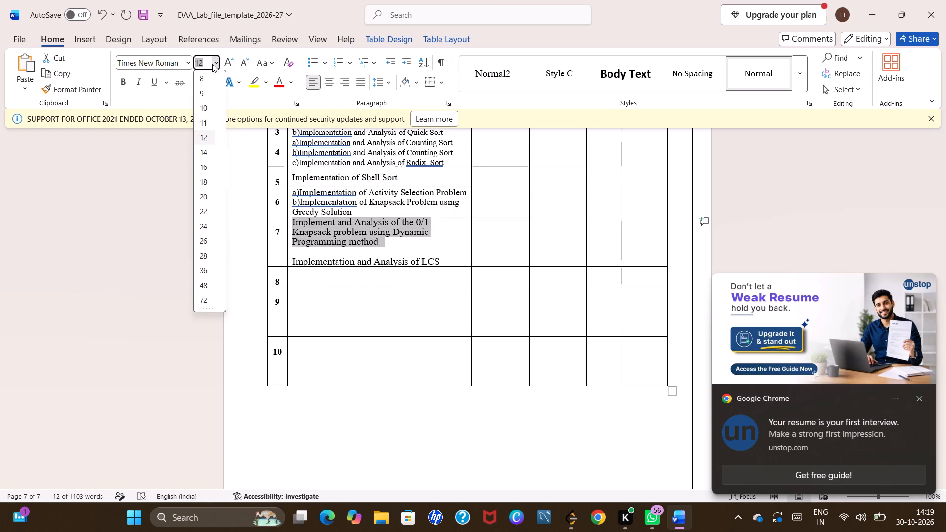
click(206, 123)
drag(446, 250, 383, 252)
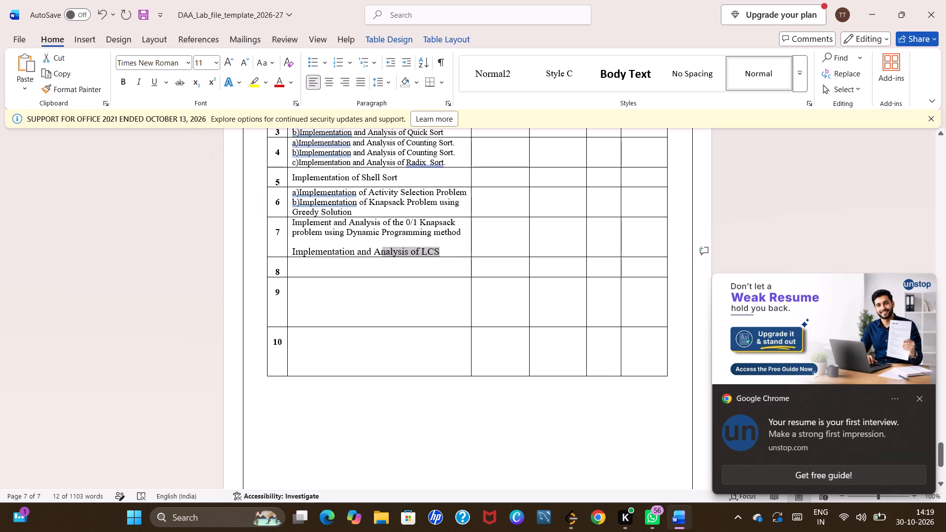
drag(383, 252, 306, 254)
click(214, 64)
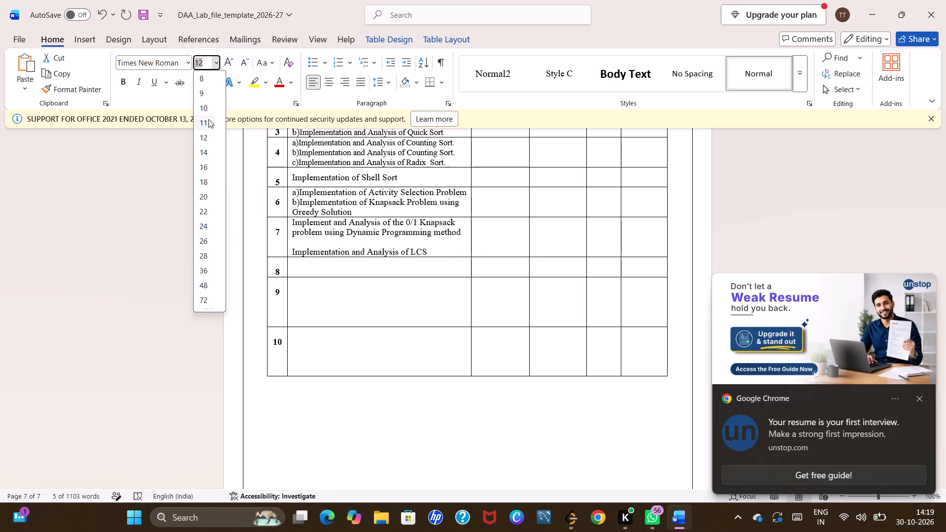
click(208, 119)
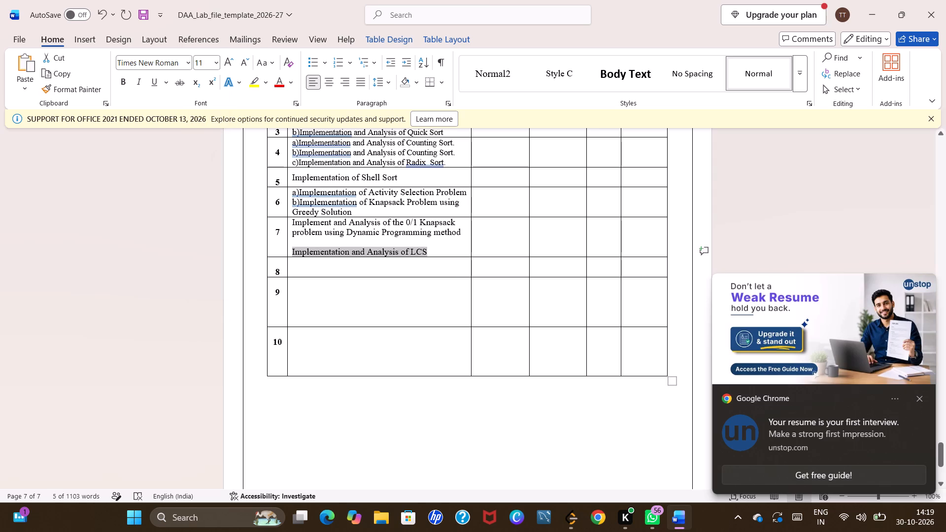
Prefix the two entries in row 7 of the INDEX table with a) and b) and remove the blank line between them.
click(293, 221)
text(a))
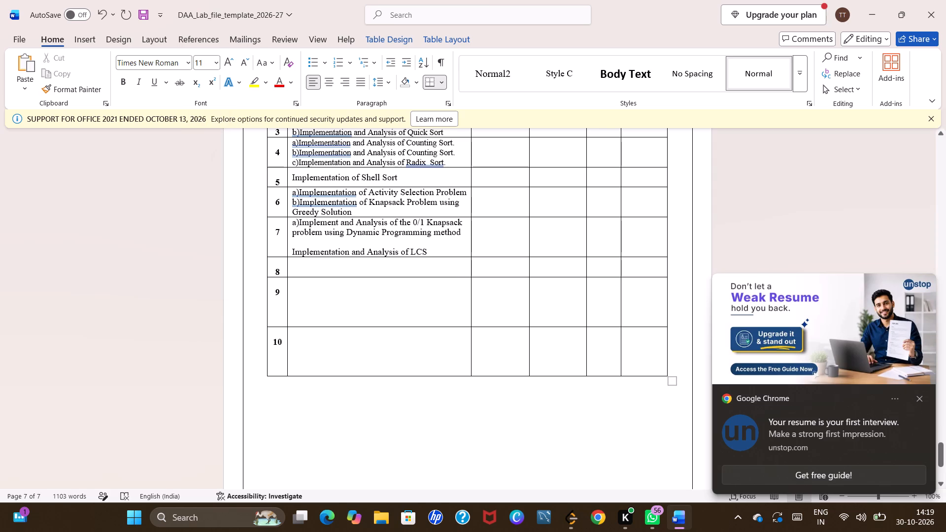
click(292, 249)
key(v)
key(BackSpace)
text(b))
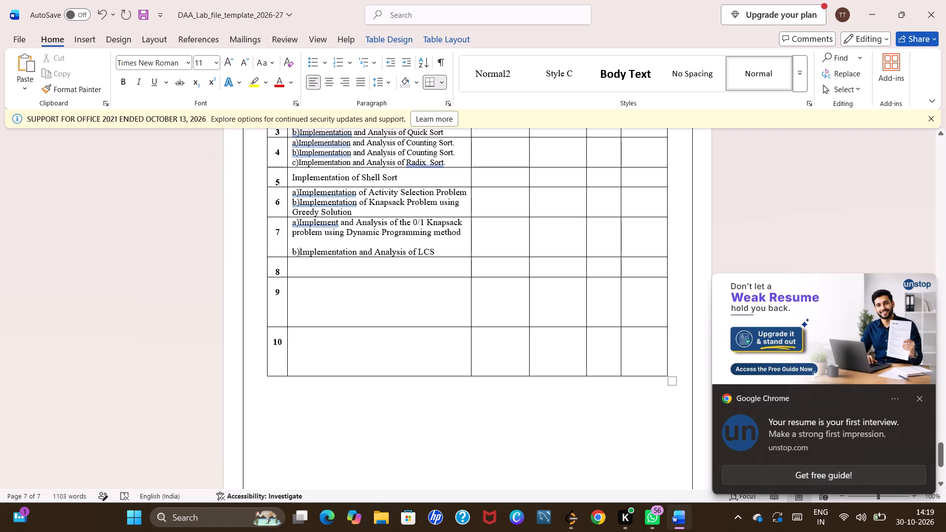
click(336, 244)
key(BackSpace)
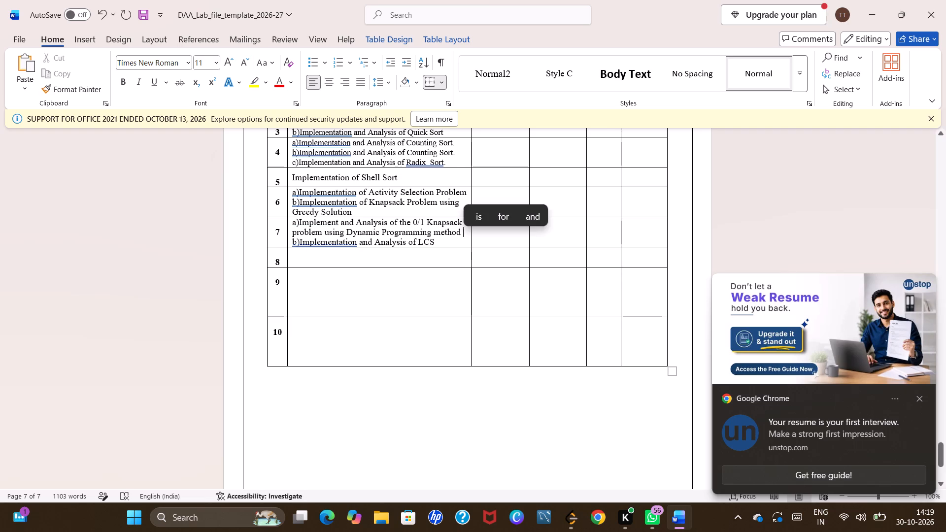
Copy the Kruskal's and Prim's algorithm entries of experiment 8 from the List of Experiments and paste them starting in row 8 of the INDEX table.
click(321, 258)
scroll(321, 258, up, 5)
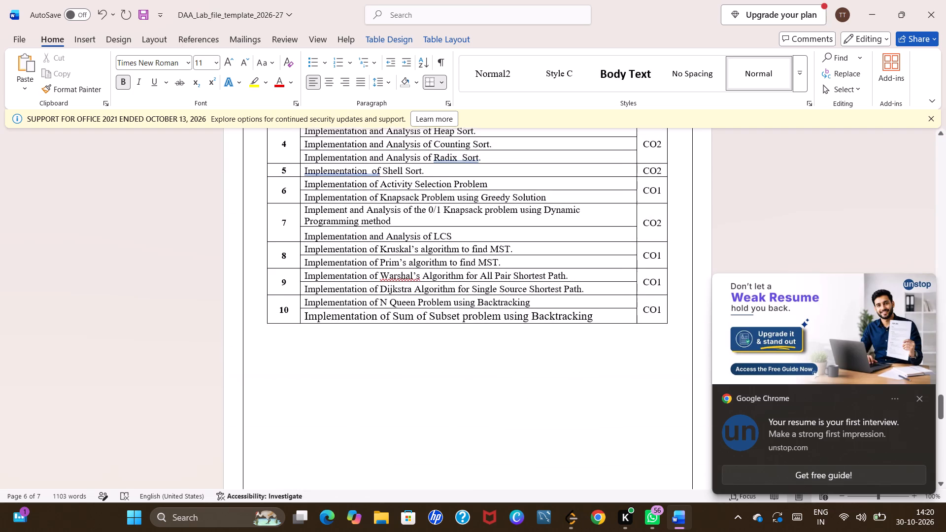
drag(499, 264, 340, 254)
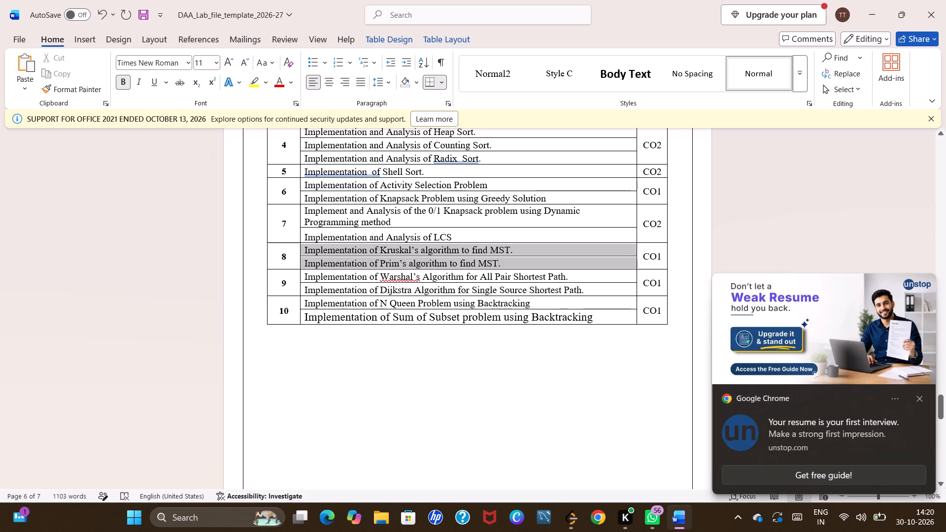
drag(340, 254, 328, 253)
key(ctrl+c)
key(ctrl+c)
click(335, 378)
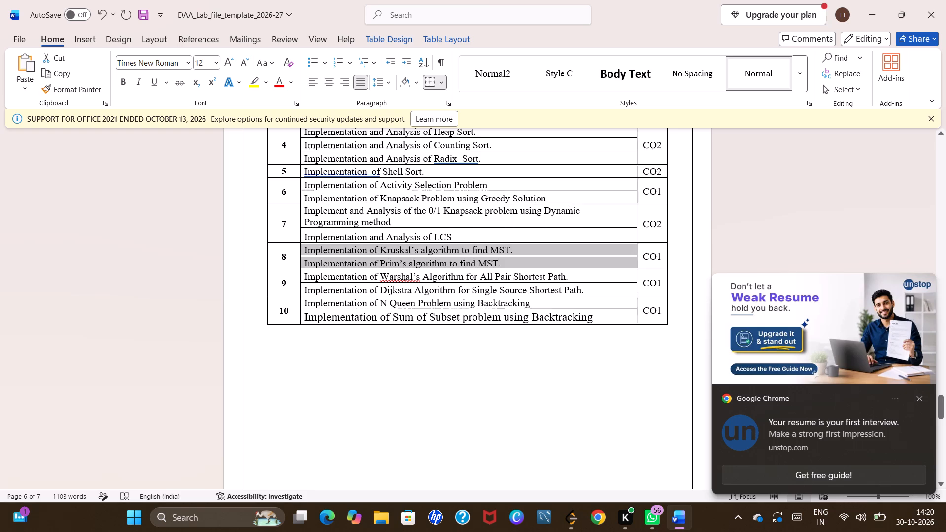
scroll(335, 378, down, 5)
scroll(337, 344, up, 1)
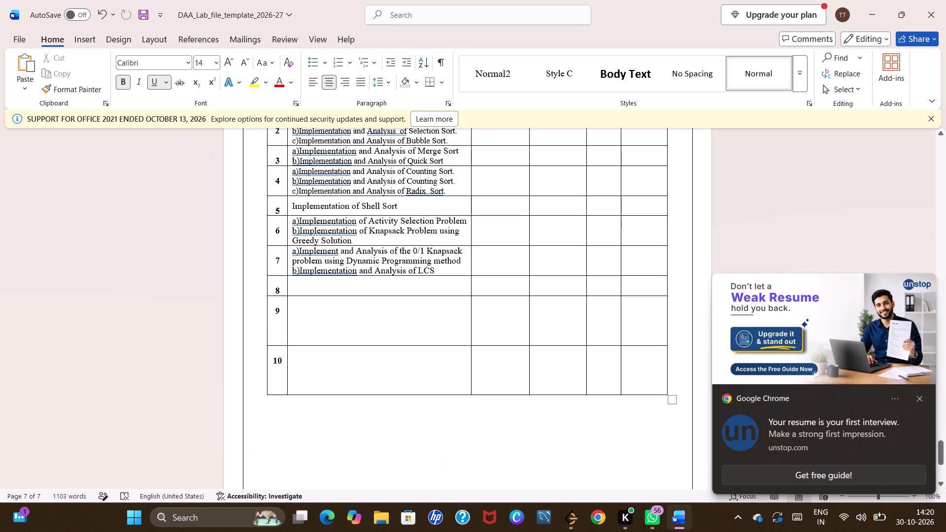
click(303, 283)
key(Return)
key(Return)
key(Return)
key(Up)
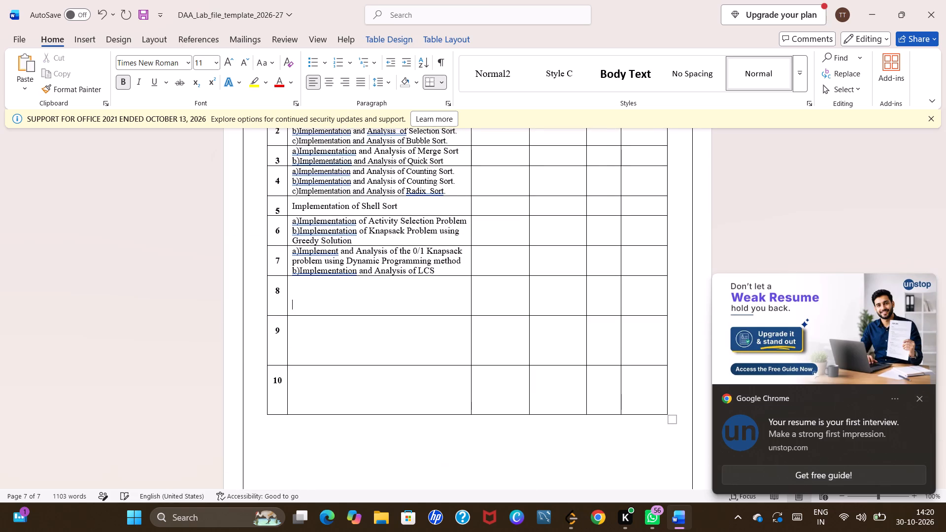
key(Up)
key(Up)
key(ctrl+v)
Move the "Implementation of Prim's algorithm to find MST." entry from row 9 into row 8 of the INDEX table, below the Kruskal's entry.
drag(322, 309, 290, 297)
key(ctrl+x)
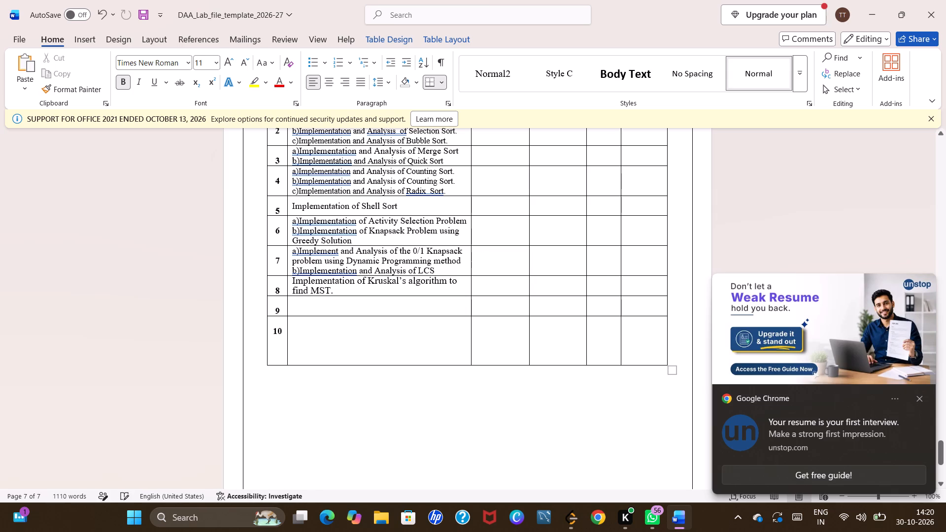
click(341, 288)
key(Return)
key(Return)
key(ctrl+v)
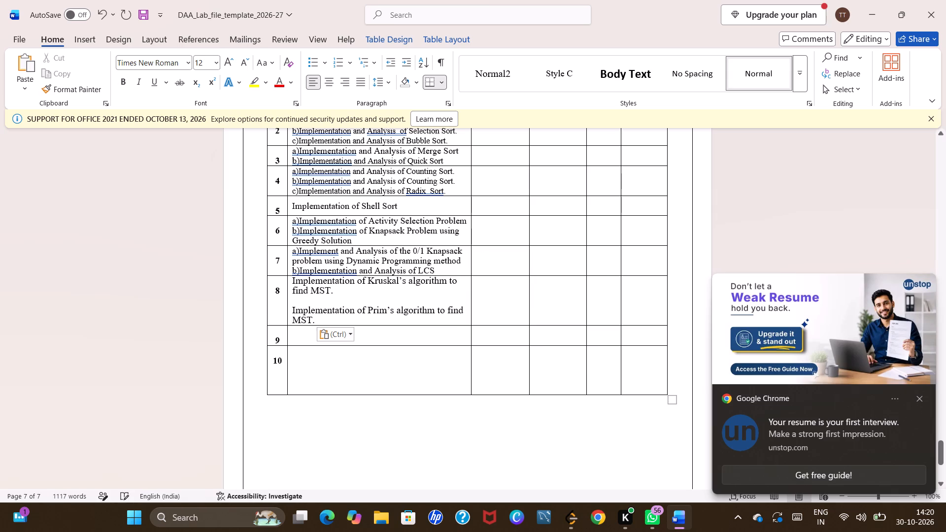
Prefix the Kruskal's and Prim's entries in row 8 of the INDEX table with a) and b).
click(293, 280)
text(a))
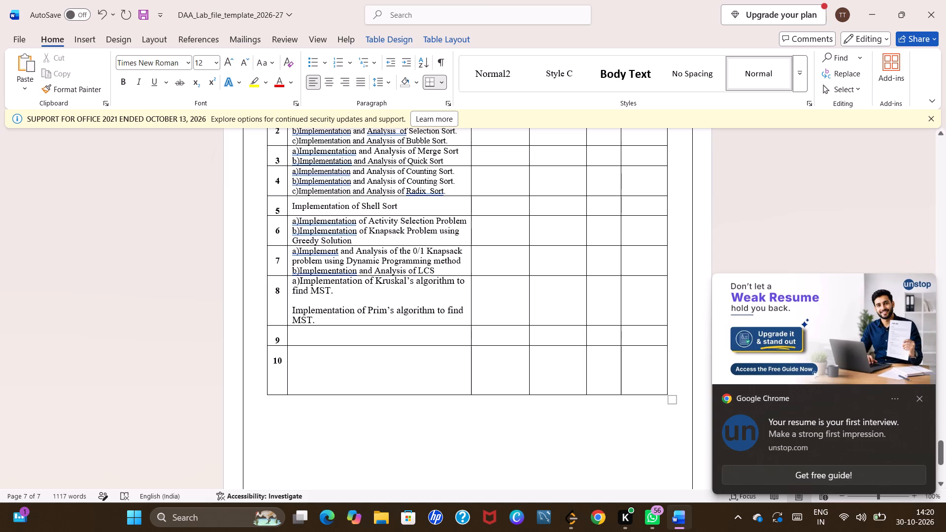
click(293, 309)
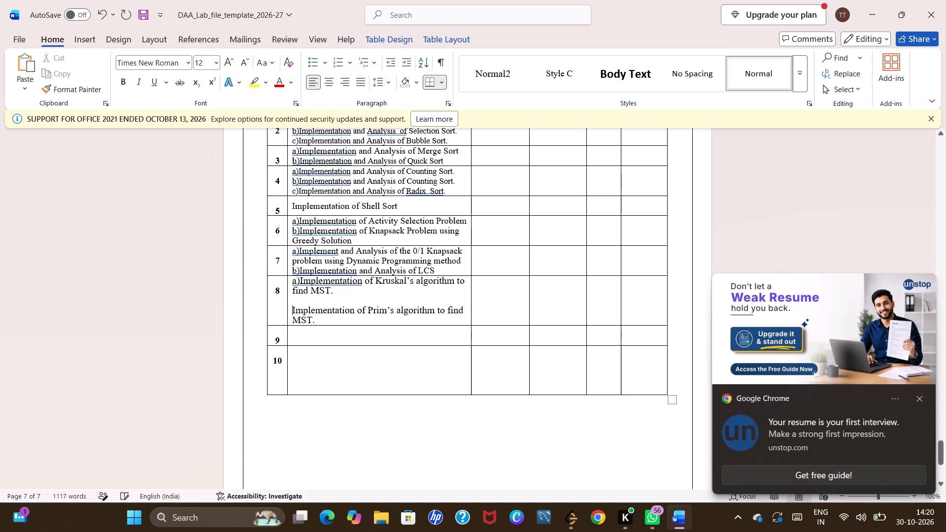
click(293, 309)
text(b))
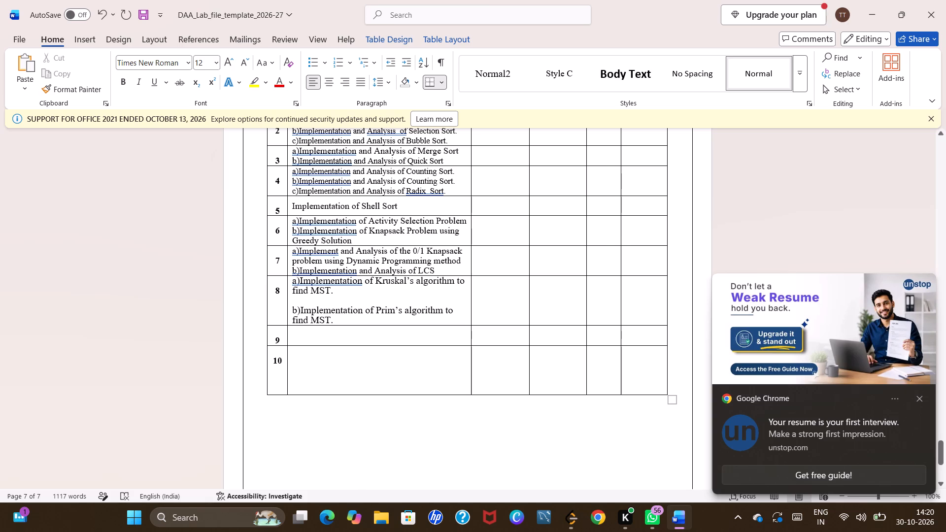
Set both entries in row 8 of the INDEX table to font size 11 and remove the blank line between them.
drag(339, 320, 290, 277)
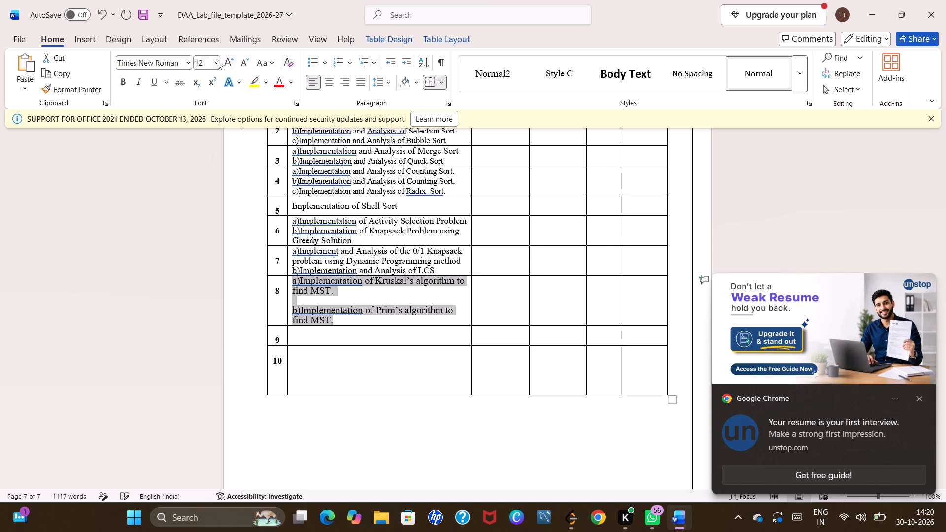
click(216, 61)
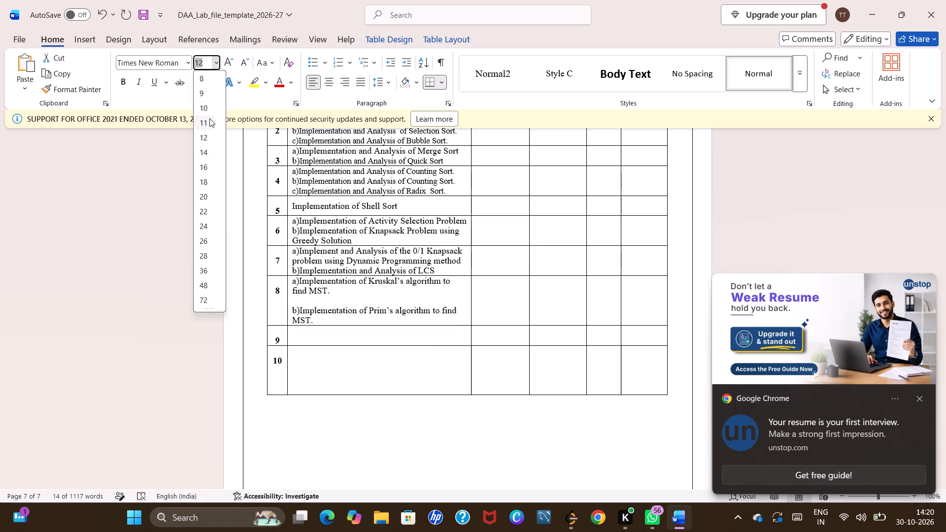
click(209, 118)
click(324, 299)
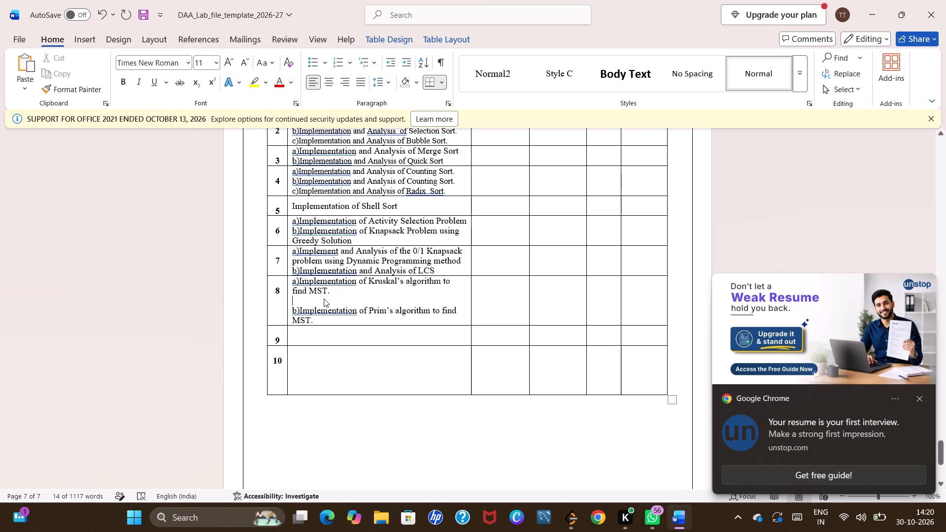
key(BackSpace)
Copy the Warshal's and Dijkstra algorithm entries of experiment 9 from the List of Experiments and paste them starting in row 9 of the INDEX table.
click(315, 322)
scroll(315, 322, up, 5)
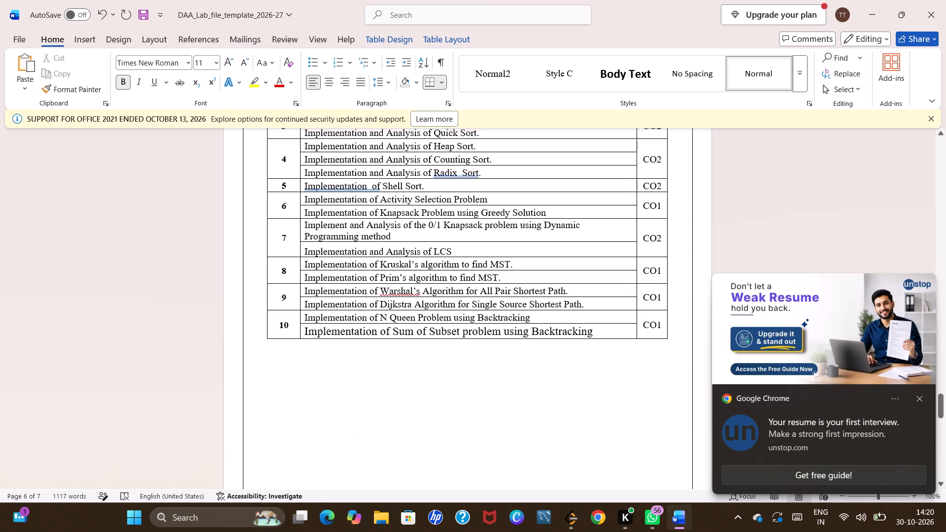
drag(592, 304, 307, 290)
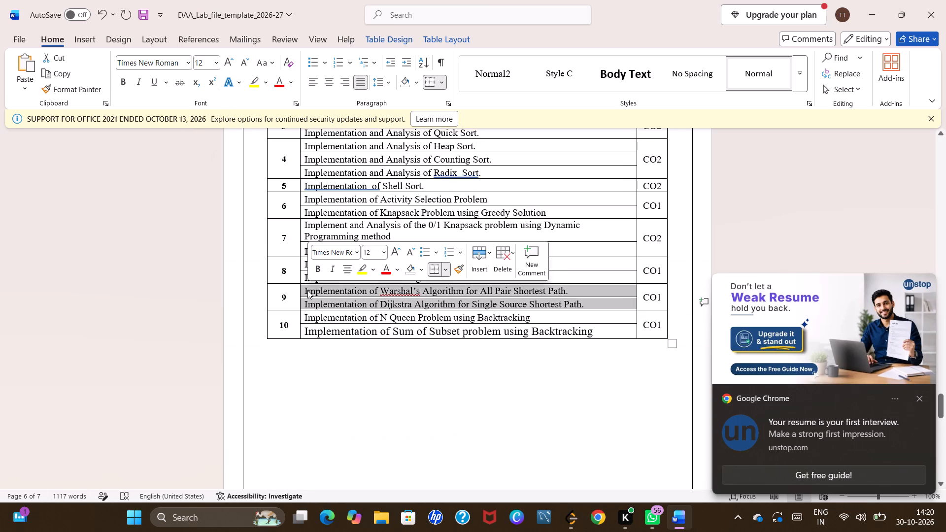
key(ctrl+c)
click(320, 385)
scroll(320, 385, down, 7)
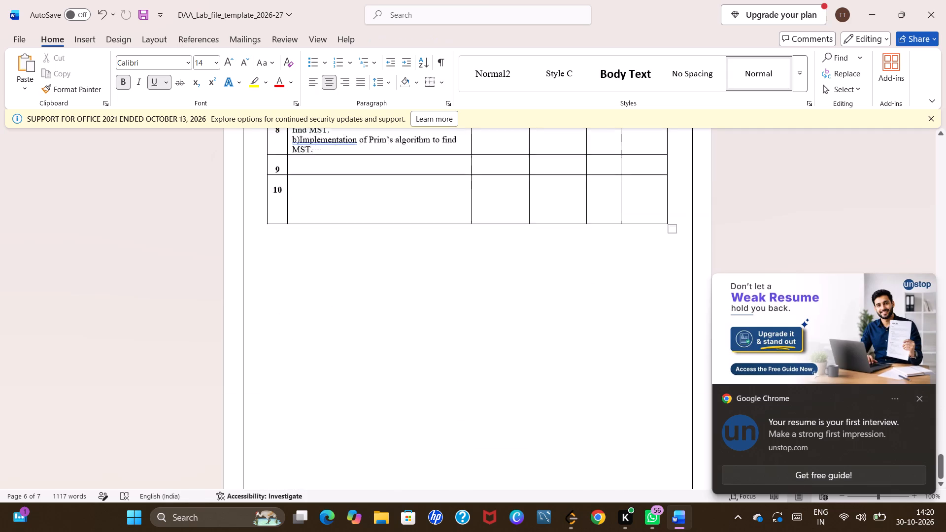
scroll(320, 385, up, 1)
click(301, 256)
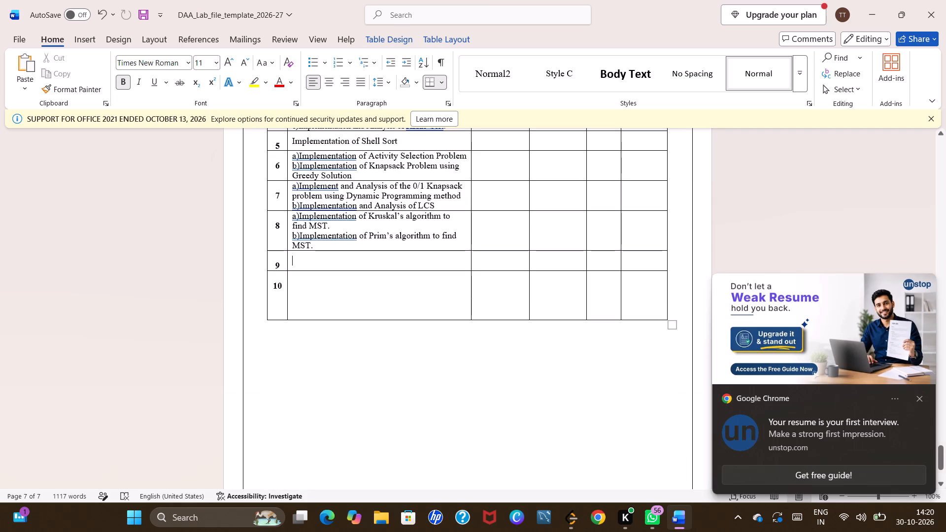
key(Return)
key(Return)
key(Return)
key(Return)
key(Up)
key(Up)
key(Up)
key(Up)
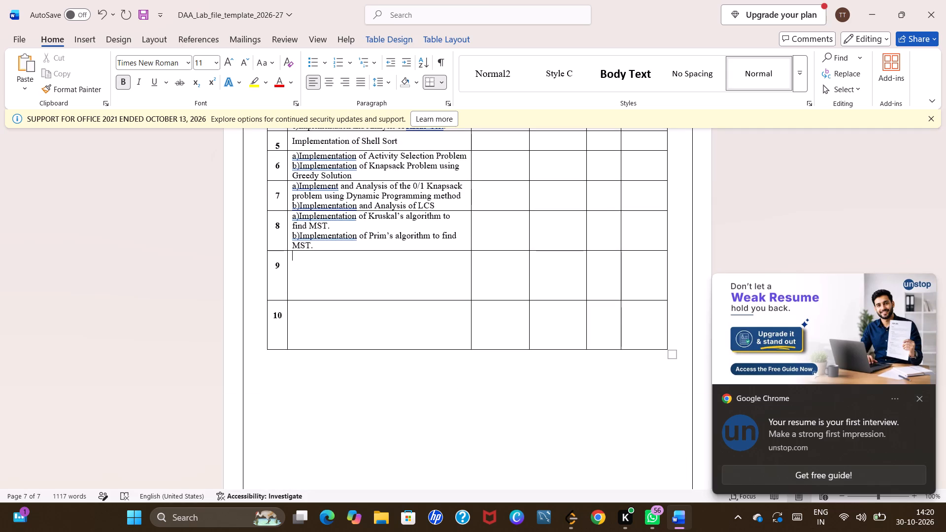
key(ctrl+v)
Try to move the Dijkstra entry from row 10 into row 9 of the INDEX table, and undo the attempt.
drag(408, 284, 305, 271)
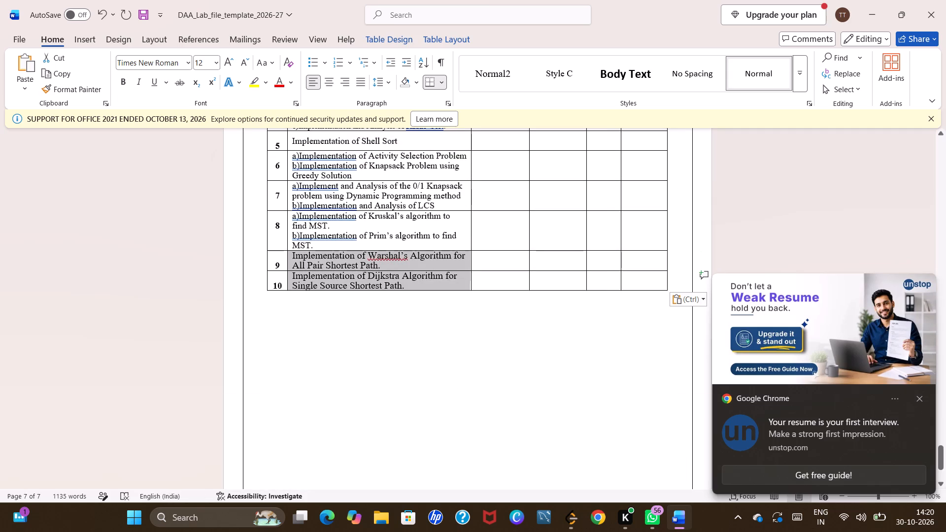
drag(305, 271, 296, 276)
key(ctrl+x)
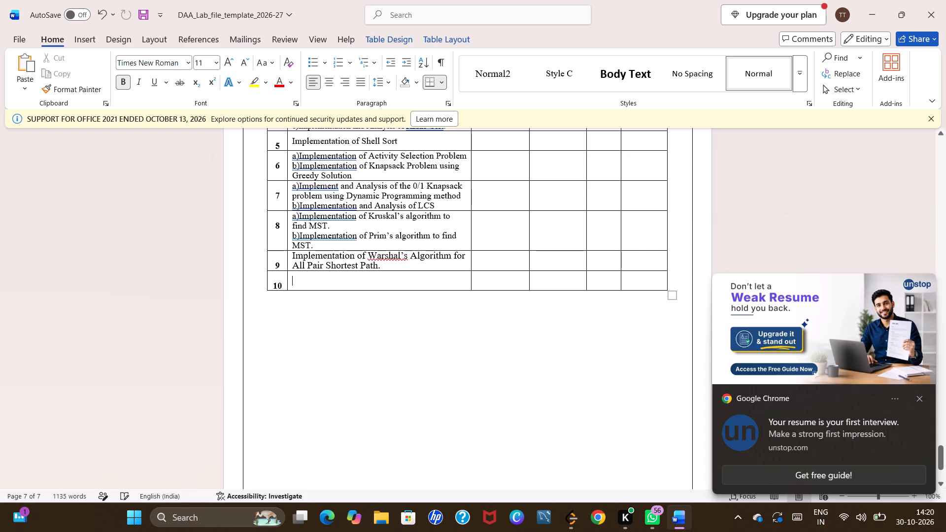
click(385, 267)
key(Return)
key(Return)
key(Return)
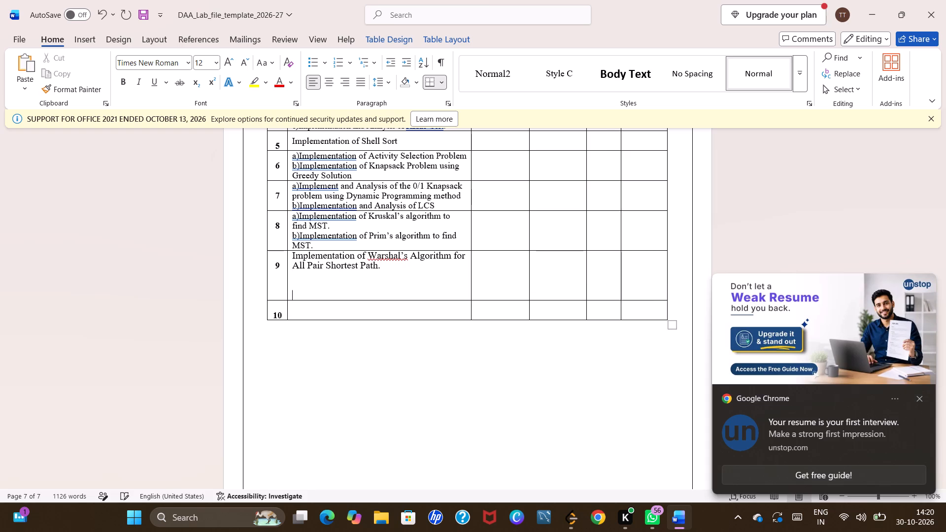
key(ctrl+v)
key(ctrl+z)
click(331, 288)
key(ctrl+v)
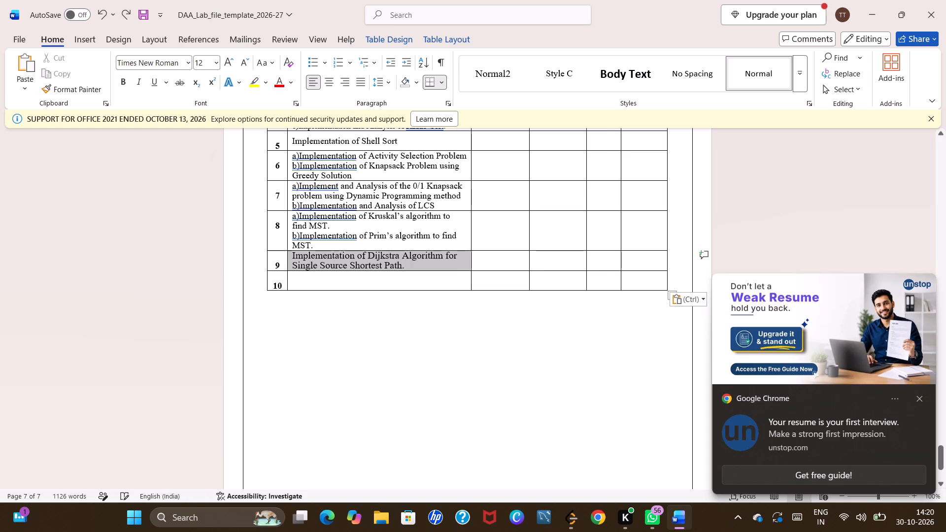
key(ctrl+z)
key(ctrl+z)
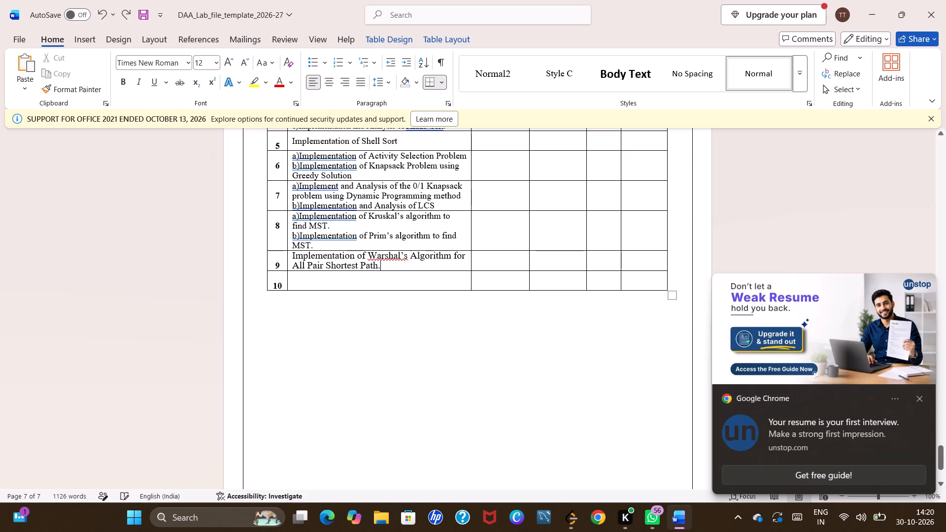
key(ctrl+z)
Move the "Implementation of Dijkstra Algorithm for Single Source Shortest Path." entry from row 10 into row 9 of the INDEX table, below the Warshal's entry.
click(411, 283)
drag(411, 283, 332, 277)
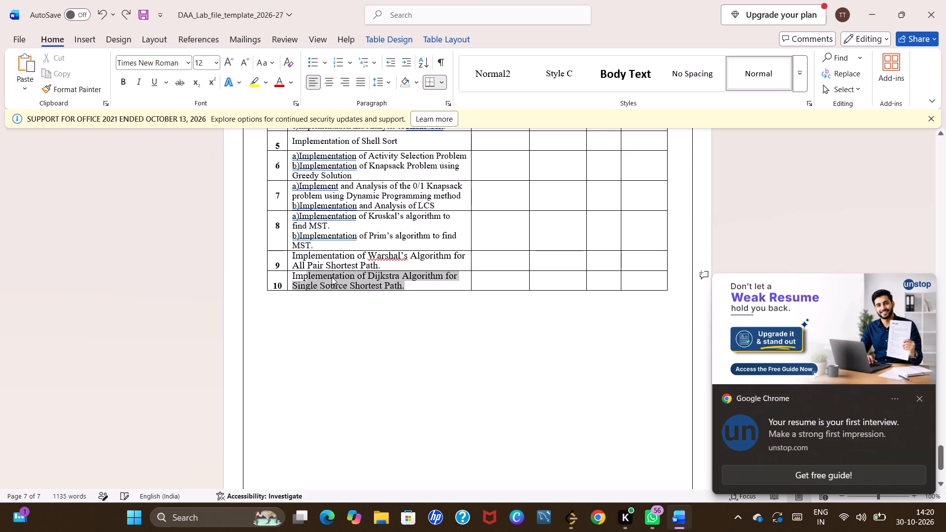
drag(332, 277, 298, 277)
key(ctrl+x)
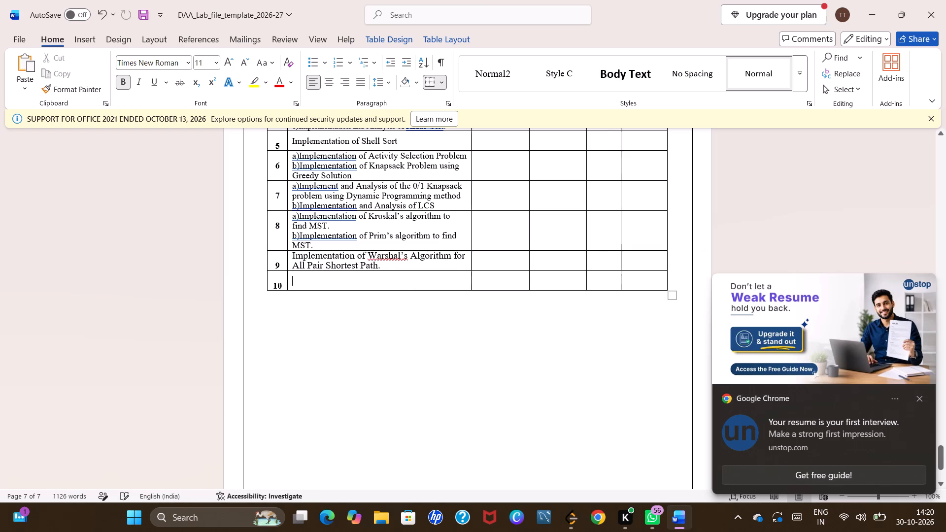
click(386, 264)
key(Return)
key(Return)
key(Return)
key(Return)
key(ctrl+v)
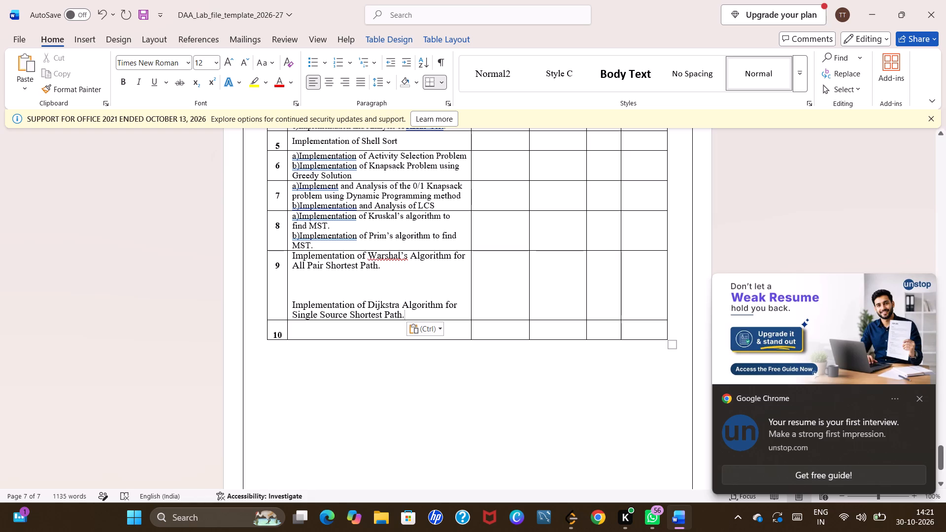
Prefix the Warshal's and Dijkstra entries in row 9 of the INDEX table with a) and b).
click(293, 256)
text(a))
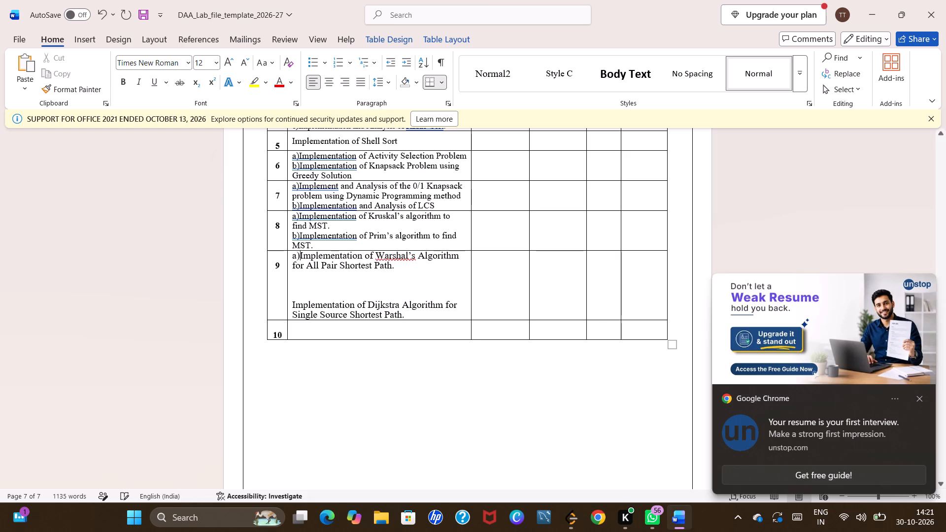
click(292, 304)
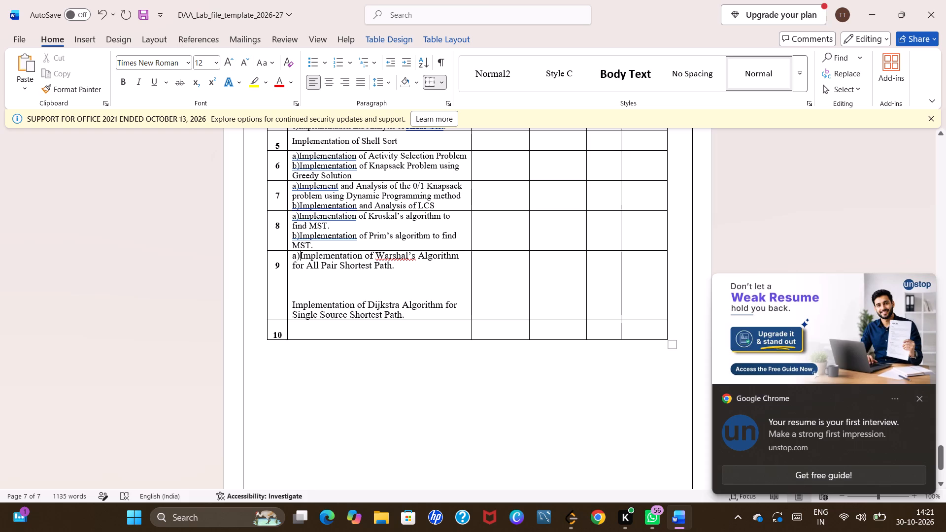
text(b))
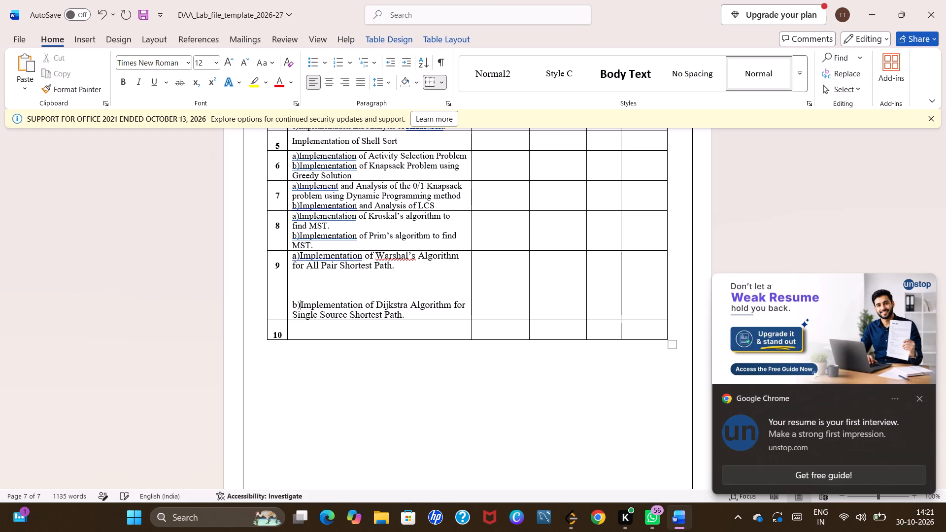
Set both entries in row 9 of the INDEX table to font size 11 and remove the blank lines between them.
drag(406, 315, 298, 261)
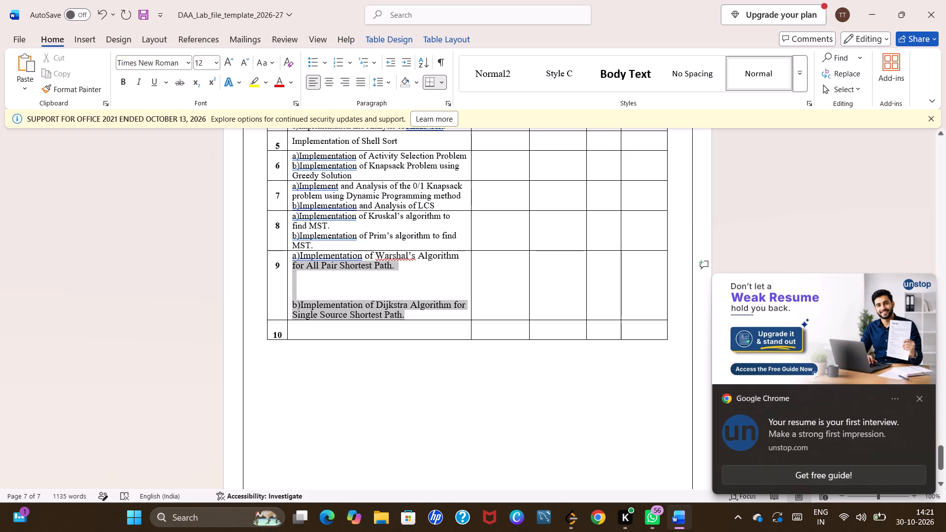
drag(298, 261, 293, 257)
click(213, 61)
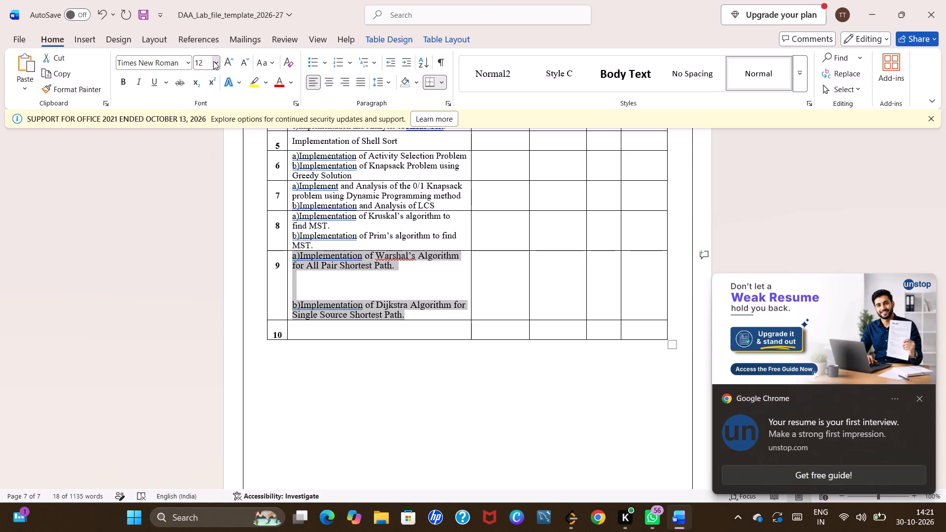
click(208, 117)
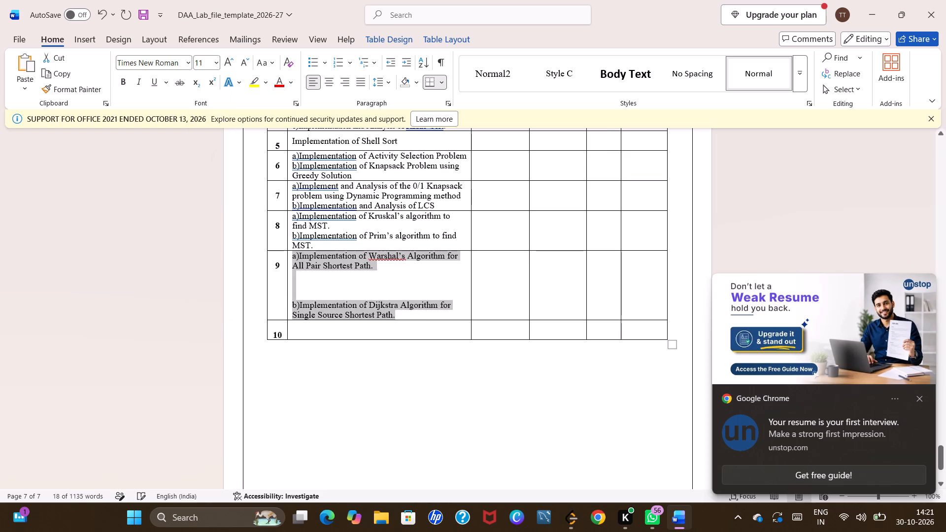
click(310, 289)
key(Down)
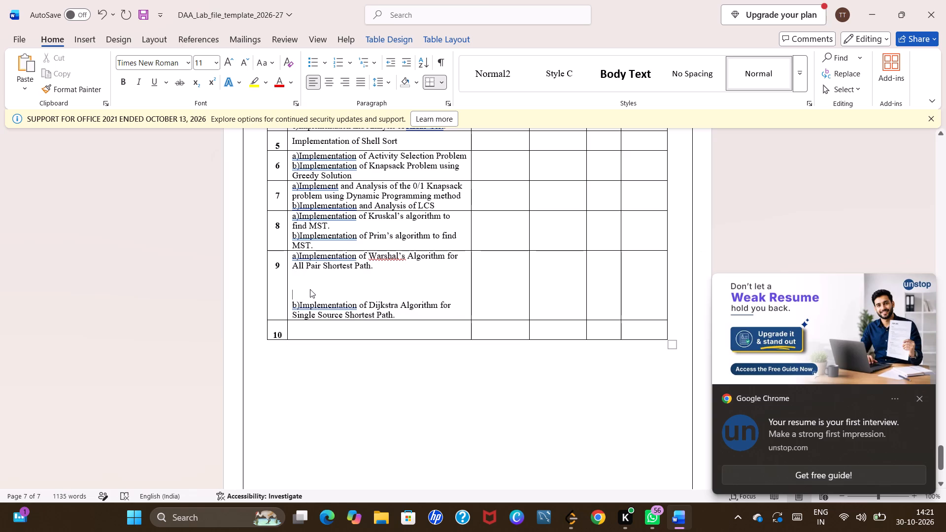
key(BackSpace)
key(BackSpace)
key(BackSpace)
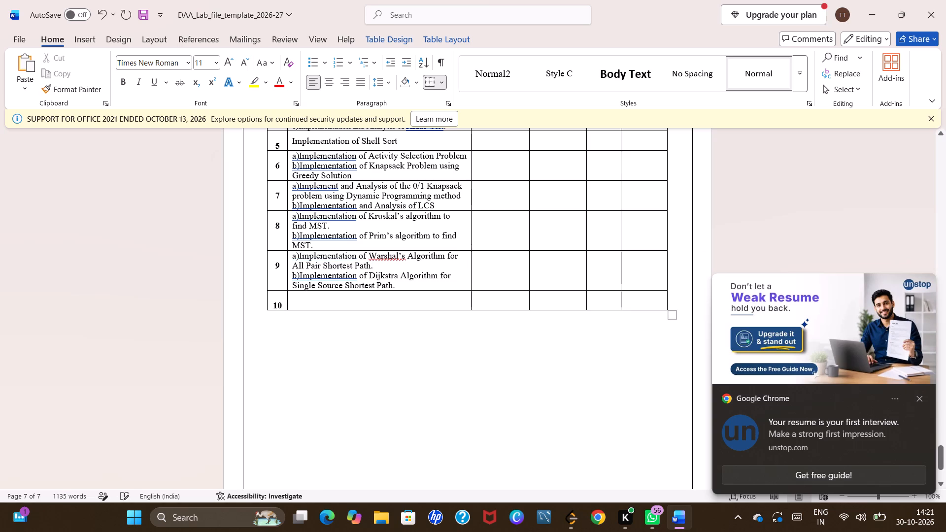
Copy the N Queen and Sum of Subset entries of experiment 10 from the List of Experiments and paste them starting in row 10 of the INDEX table.
click(316, 299)
scroll(316, 299, up, 5)
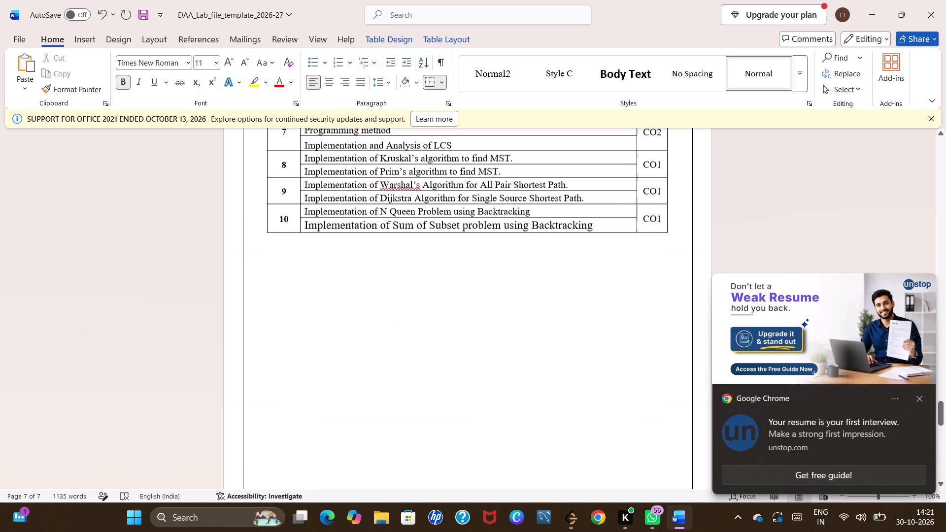
drag(600, 228, 306, 220)
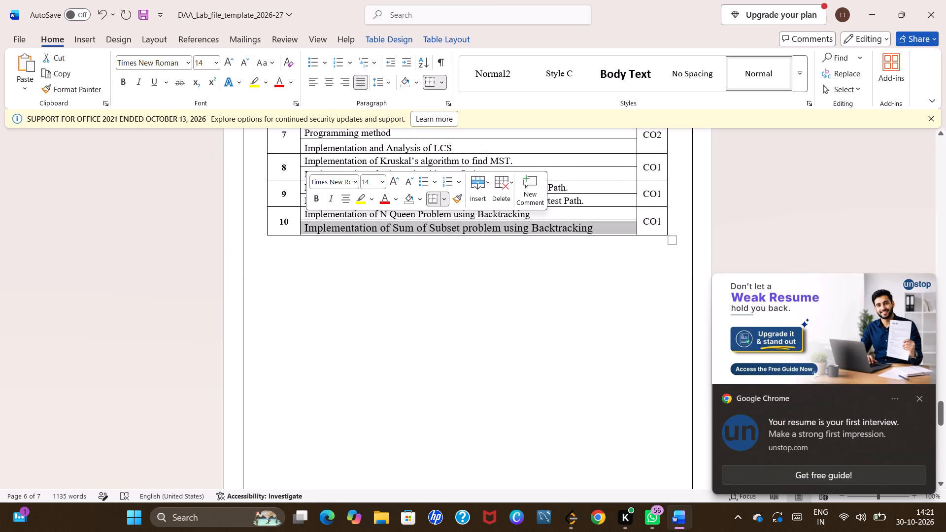
click(391, 258)
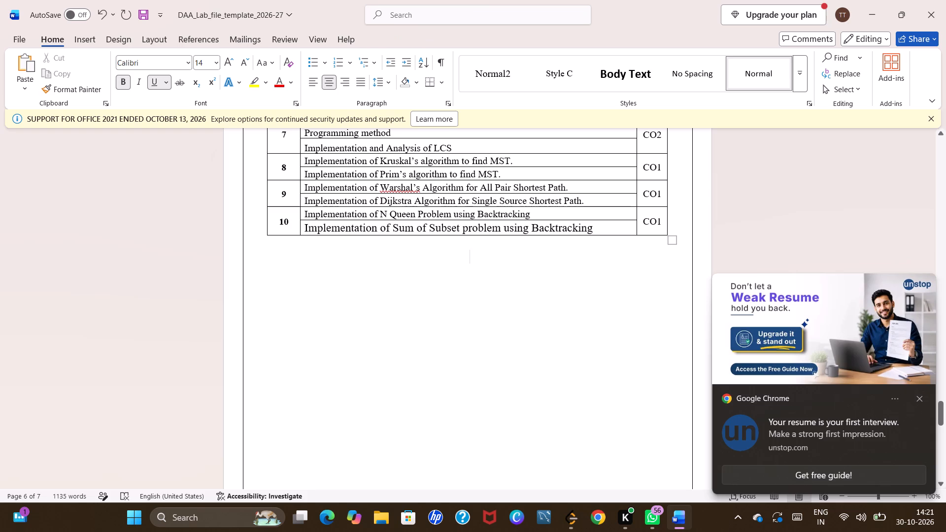
drag(596, 229, 313, 217)
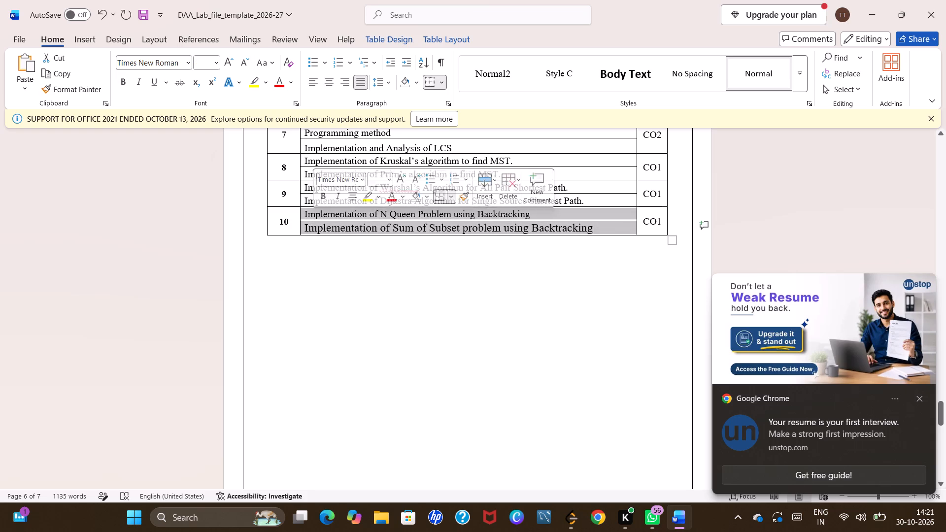
key(ctrl+c)
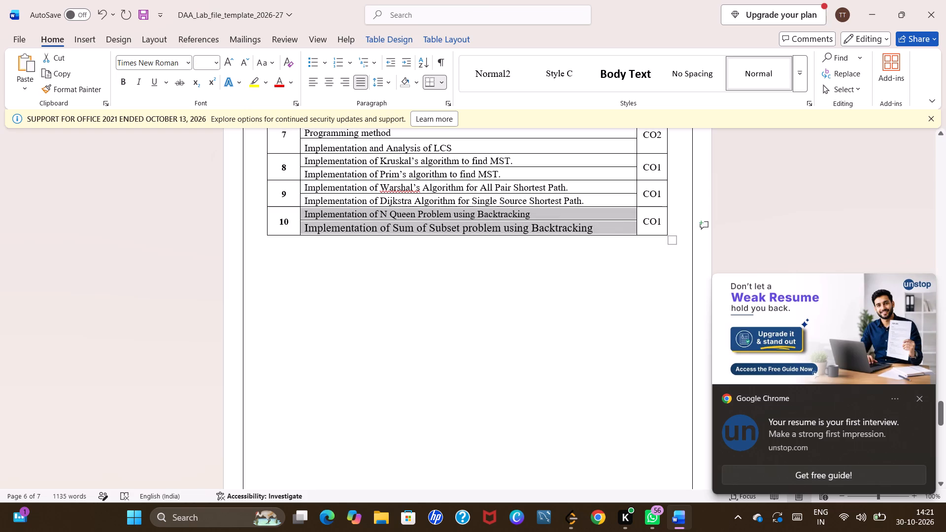
click(311, 299)
scroll(311, 299, down, 4)
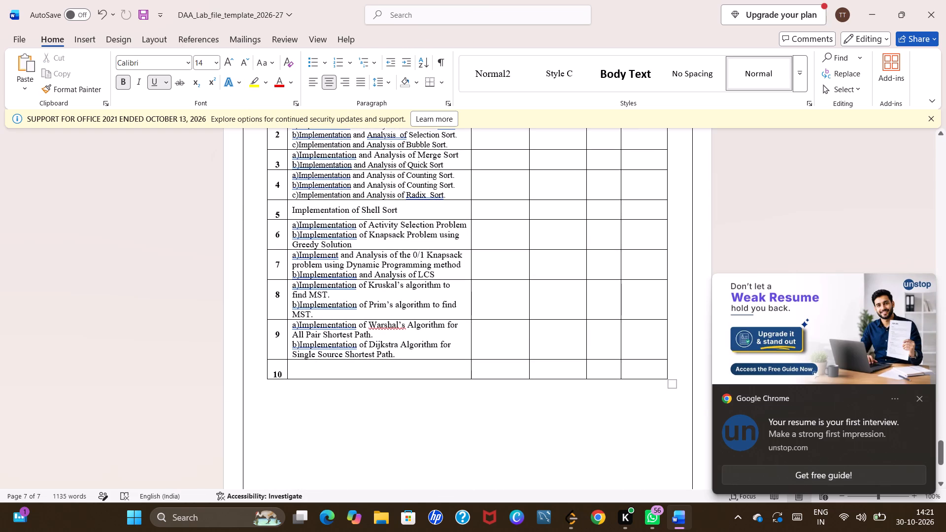
click(302, 366)
key(ctrl+v)
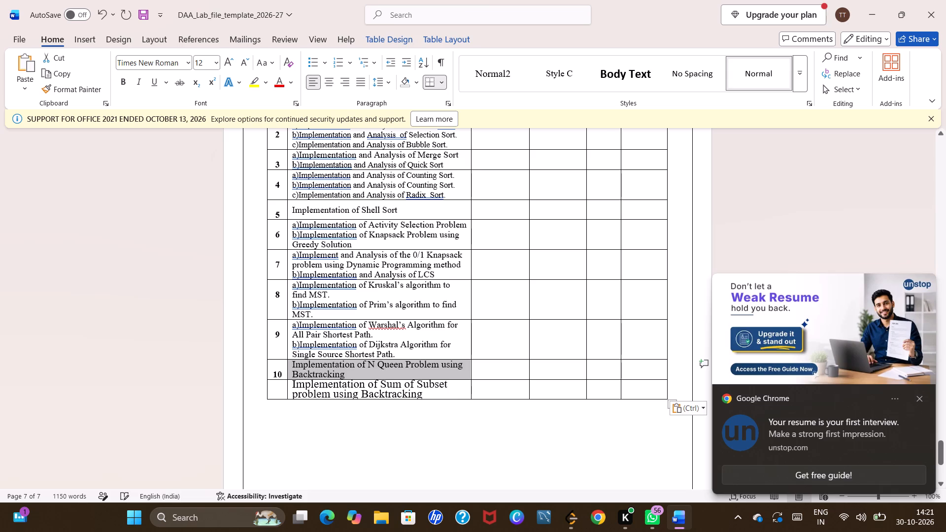
Cut the Sum of Subset entry out of the row below row 10 in the INDEX table.
drag(426, 394, 295, 383)
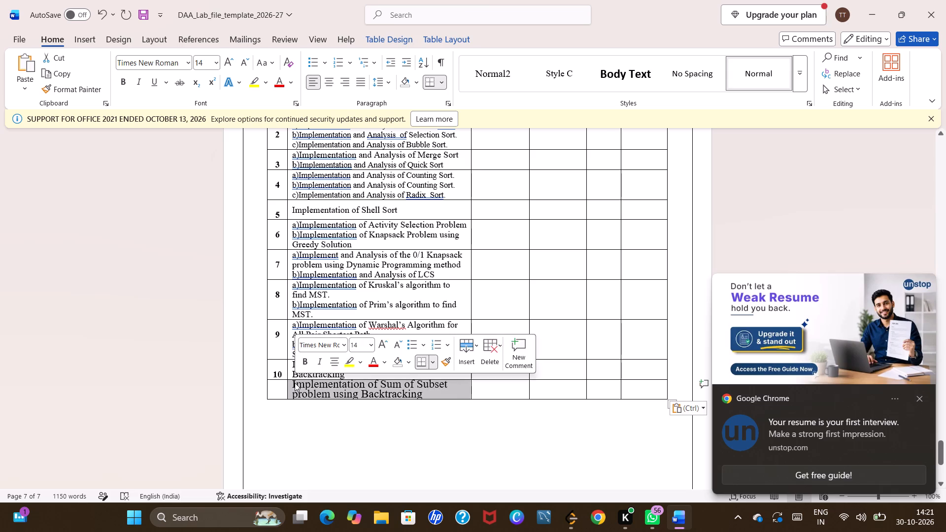
key(ctrl+x)
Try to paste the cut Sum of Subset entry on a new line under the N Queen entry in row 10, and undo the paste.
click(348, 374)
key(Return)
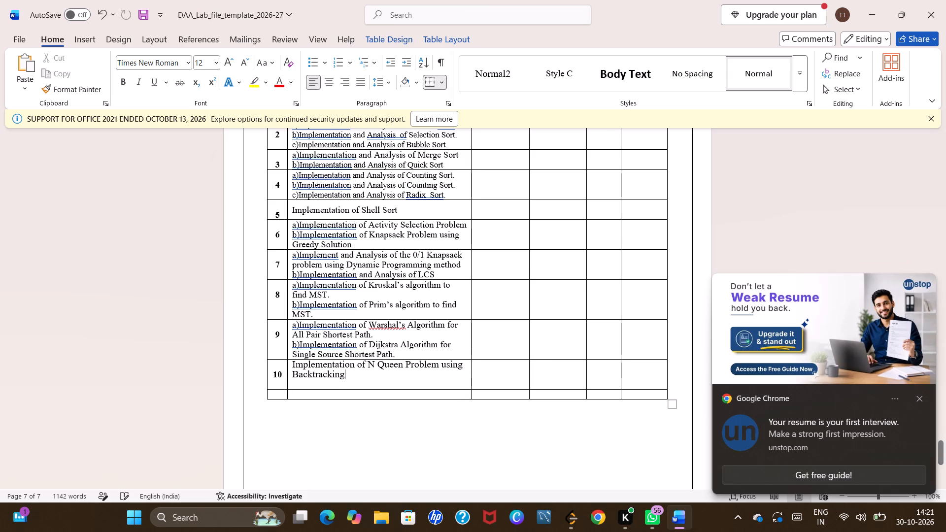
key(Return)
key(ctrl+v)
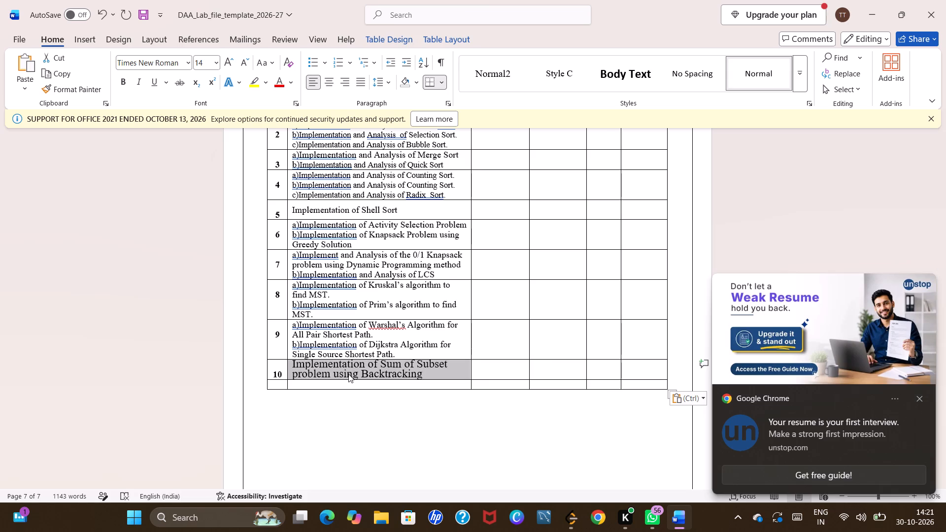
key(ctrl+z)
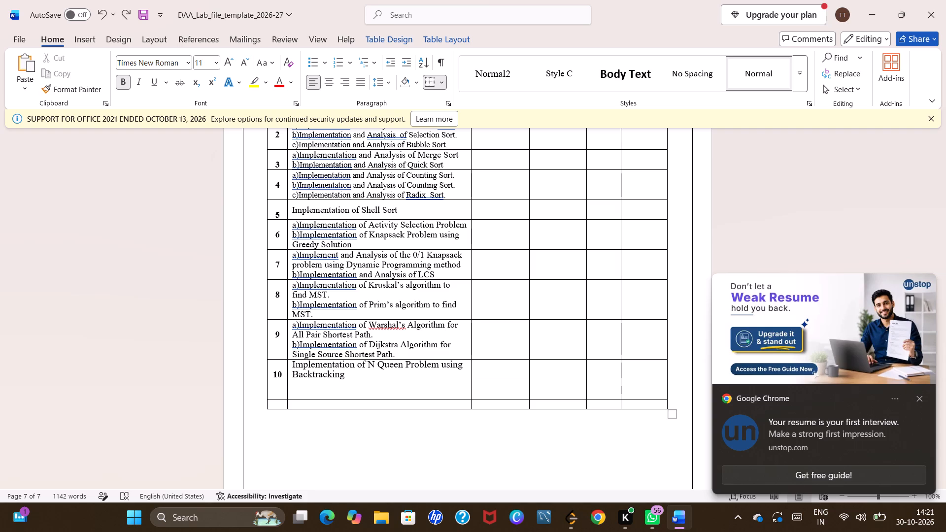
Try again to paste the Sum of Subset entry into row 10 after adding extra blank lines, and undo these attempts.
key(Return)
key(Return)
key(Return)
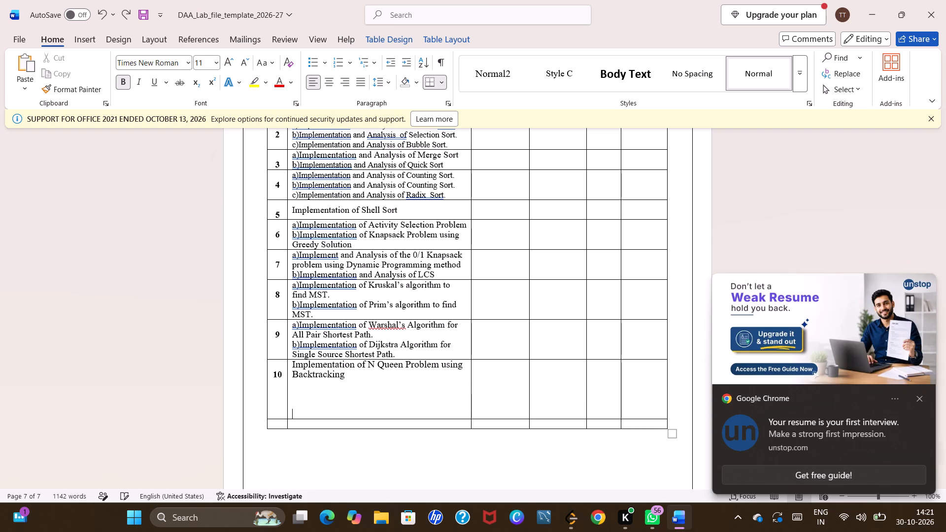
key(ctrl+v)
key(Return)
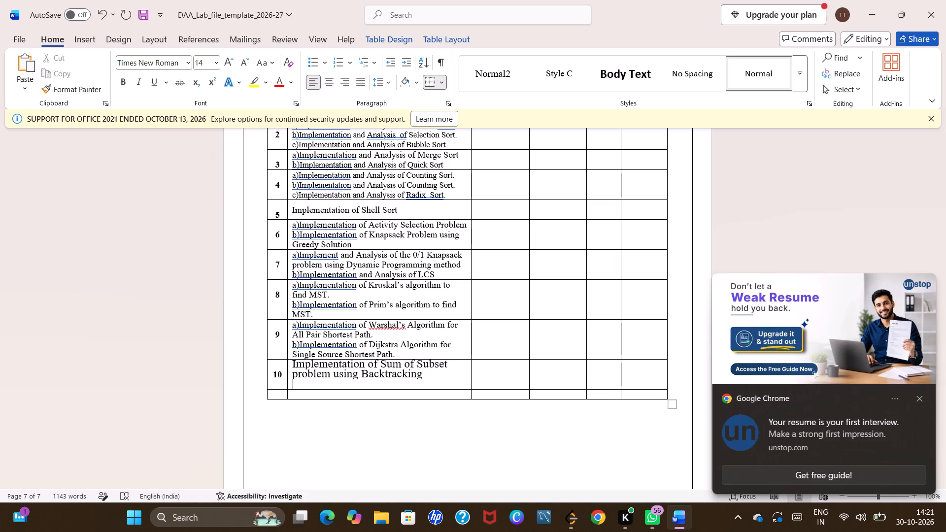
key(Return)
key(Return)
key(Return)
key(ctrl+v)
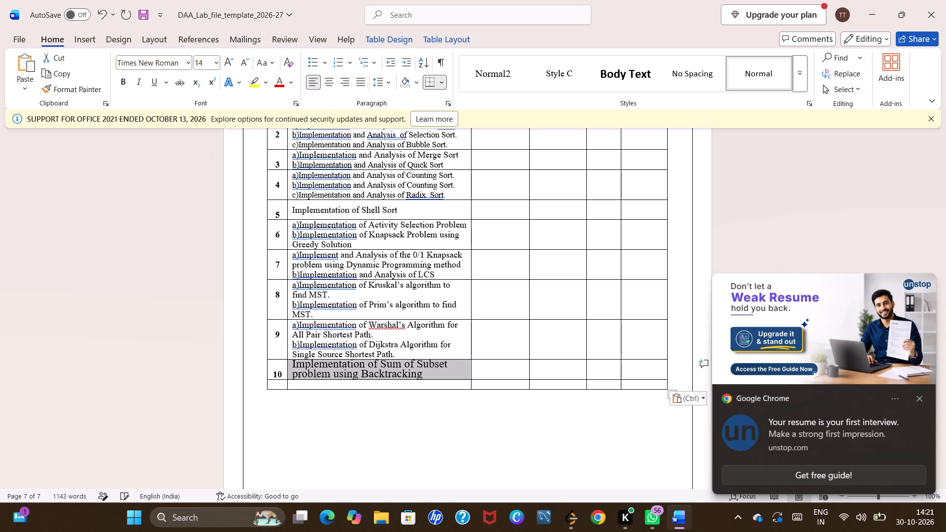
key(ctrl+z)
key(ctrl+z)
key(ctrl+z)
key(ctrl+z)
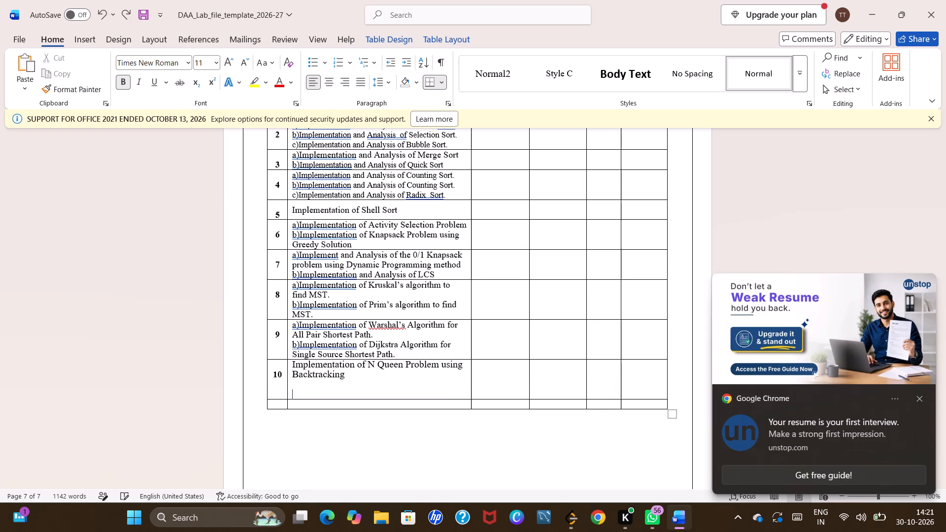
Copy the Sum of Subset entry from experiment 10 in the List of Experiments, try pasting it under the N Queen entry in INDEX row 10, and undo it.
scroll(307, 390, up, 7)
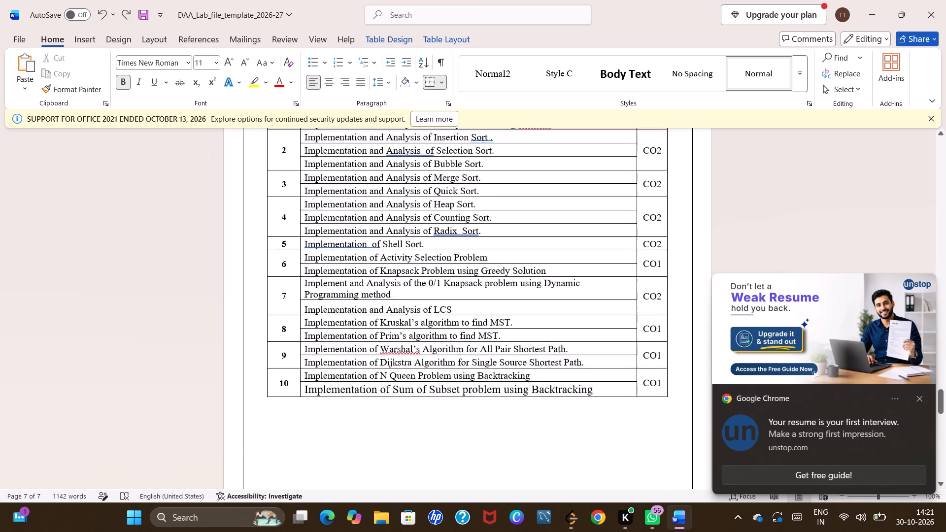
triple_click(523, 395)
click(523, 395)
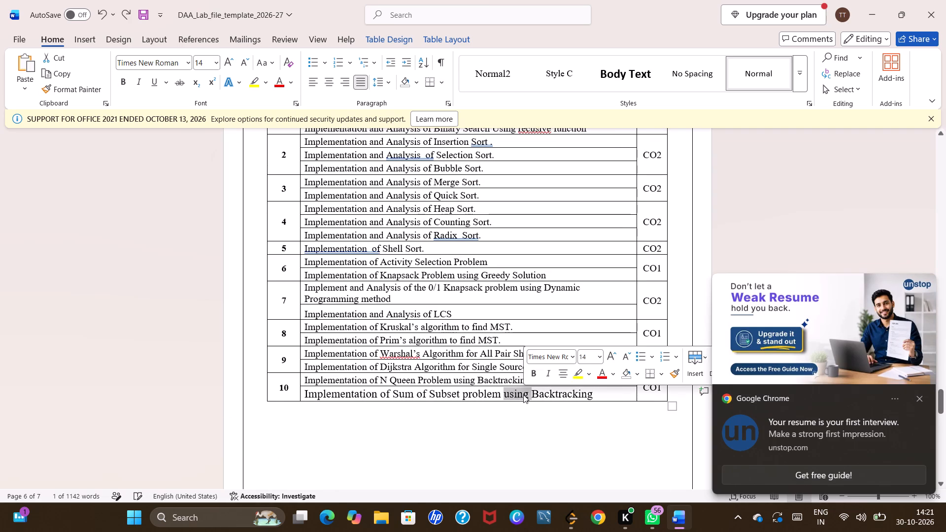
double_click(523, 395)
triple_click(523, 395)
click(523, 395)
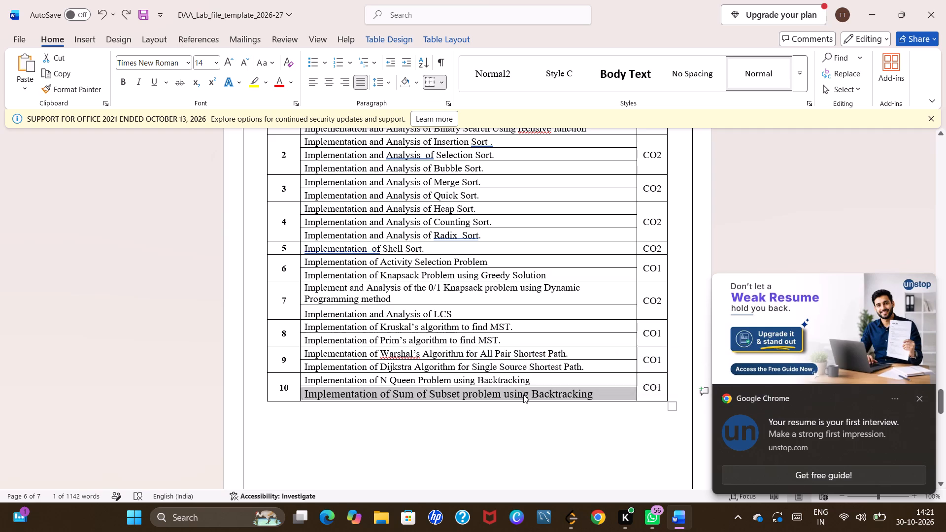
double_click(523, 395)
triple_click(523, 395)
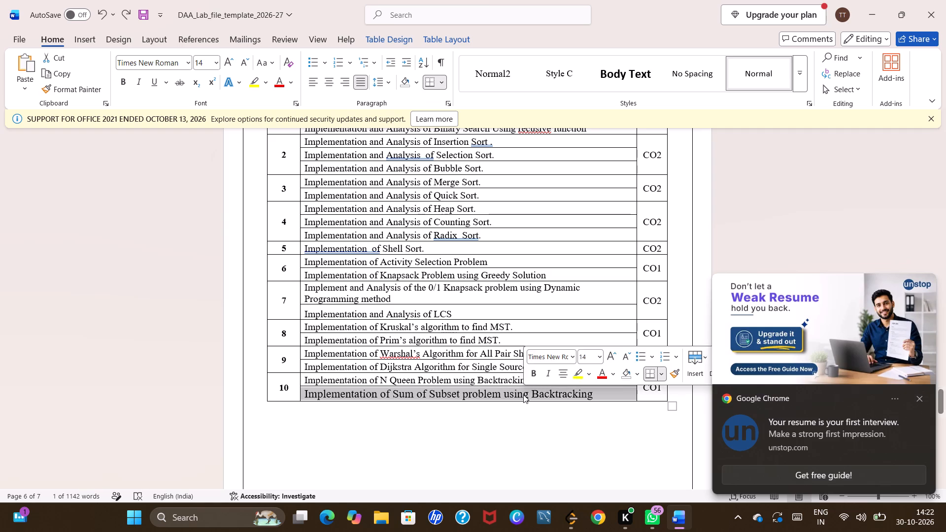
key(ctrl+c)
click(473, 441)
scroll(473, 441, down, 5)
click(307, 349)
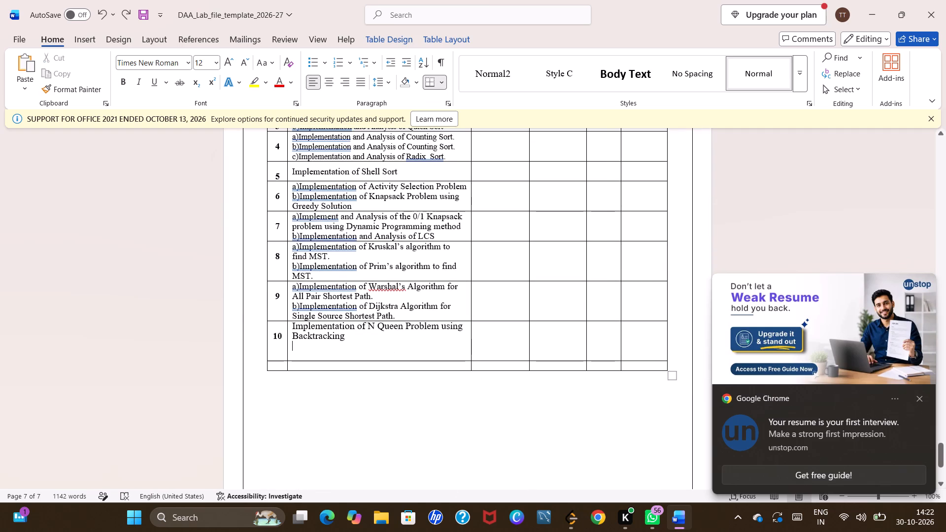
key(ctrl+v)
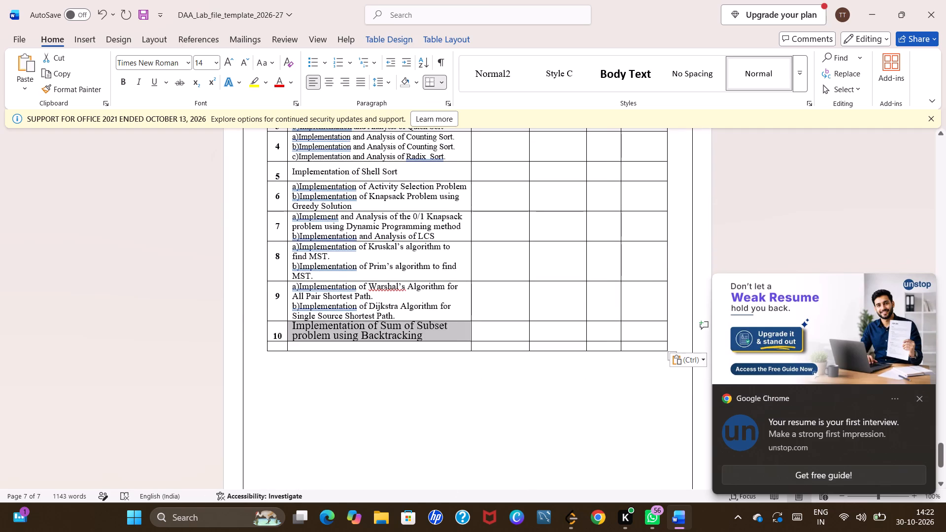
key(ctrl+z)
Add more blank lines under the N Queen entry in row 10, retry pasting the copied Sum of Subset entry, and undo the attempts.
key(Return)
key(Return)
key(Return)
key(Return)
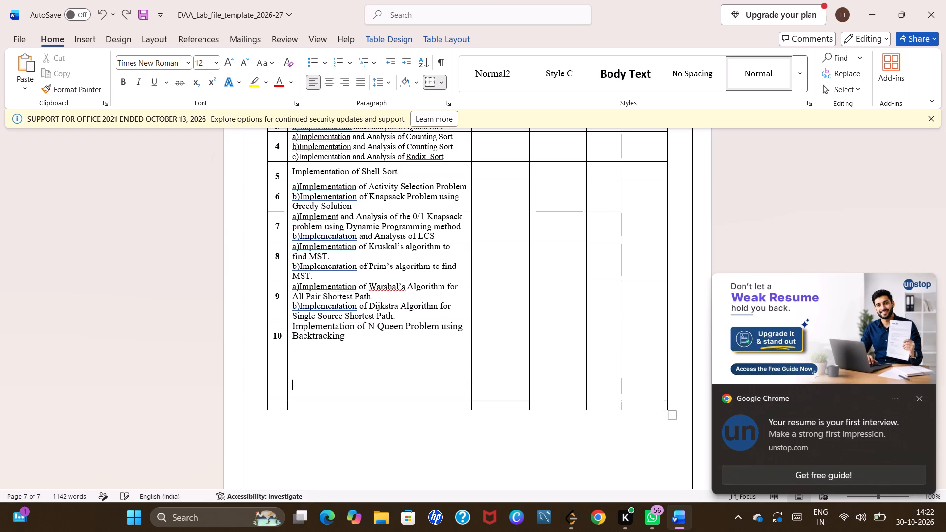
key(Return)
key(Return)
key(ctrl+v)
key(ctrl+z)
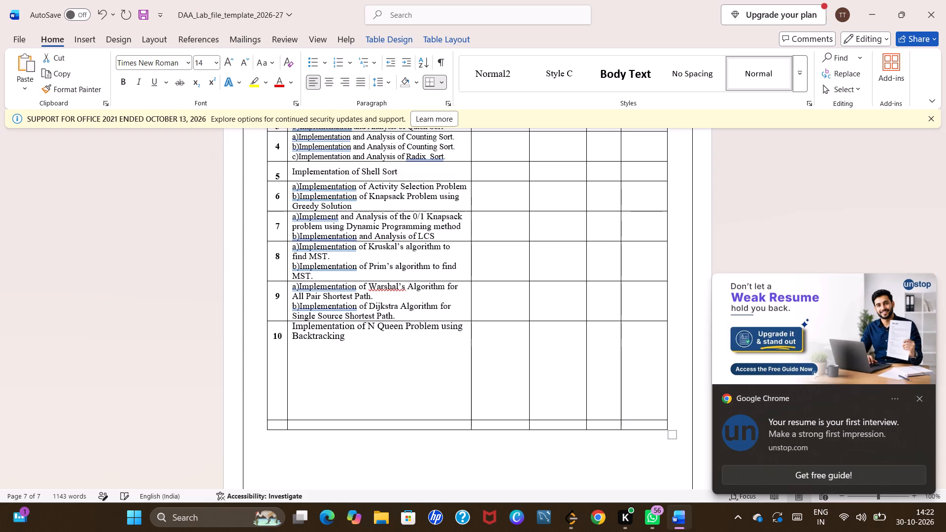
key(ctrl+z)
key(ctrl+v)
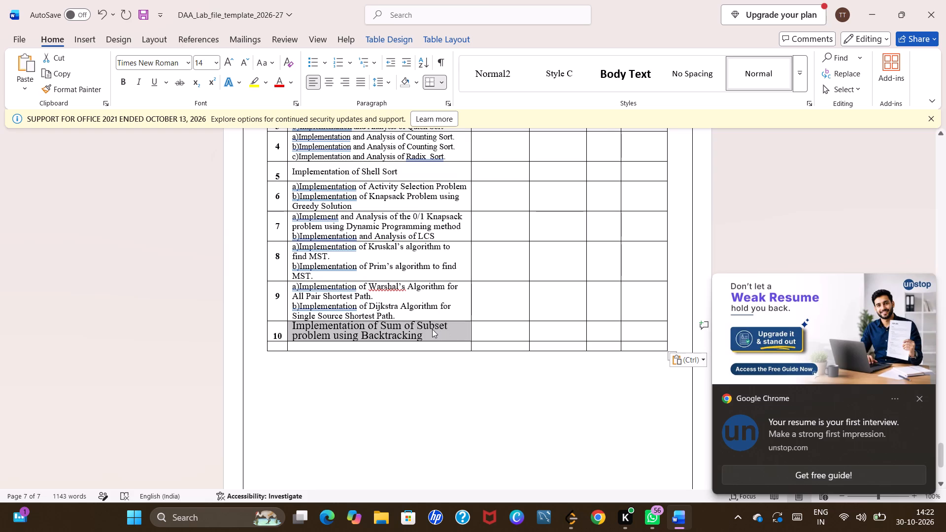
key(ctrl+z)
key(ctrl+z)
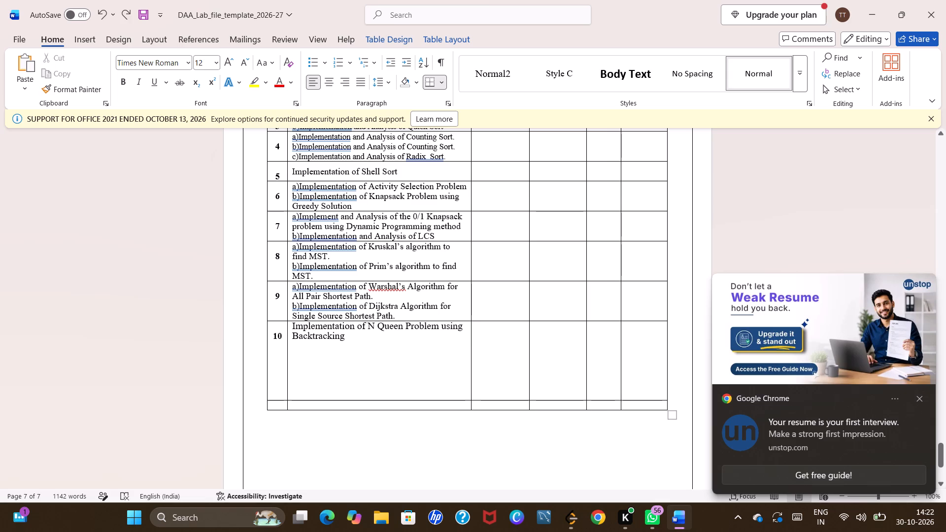
Write "Implementation of Sum of Subsets problem using Backtracking" below the N Queen entry in row 10 of the INDEX table.
key(BackSpace)
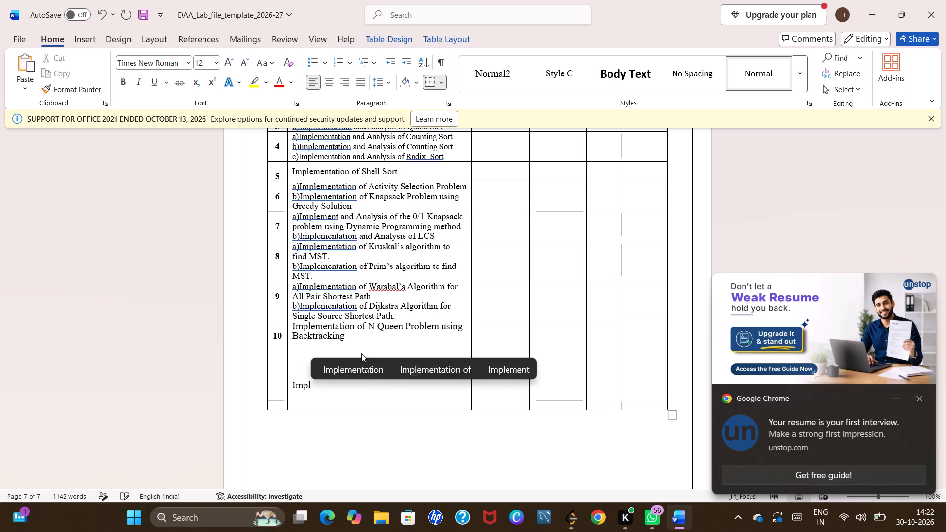
text(lement)
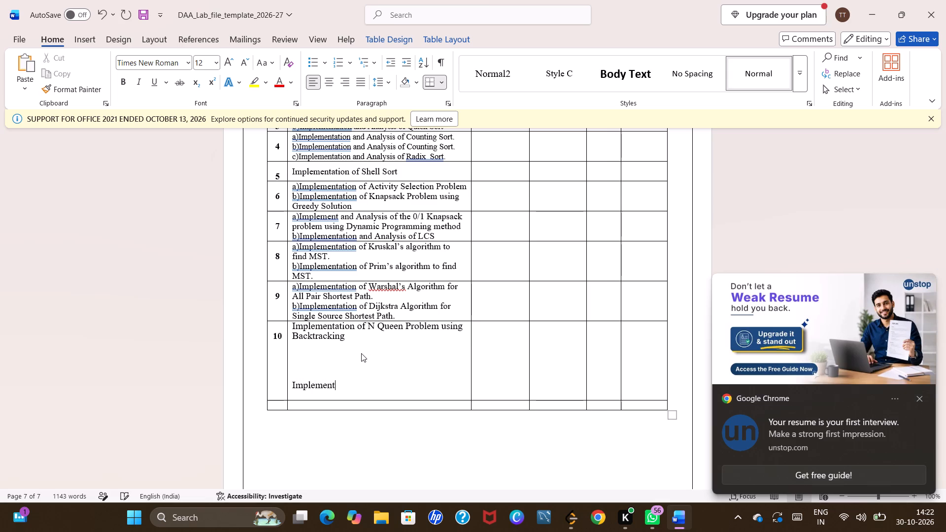
key(BackSpace)
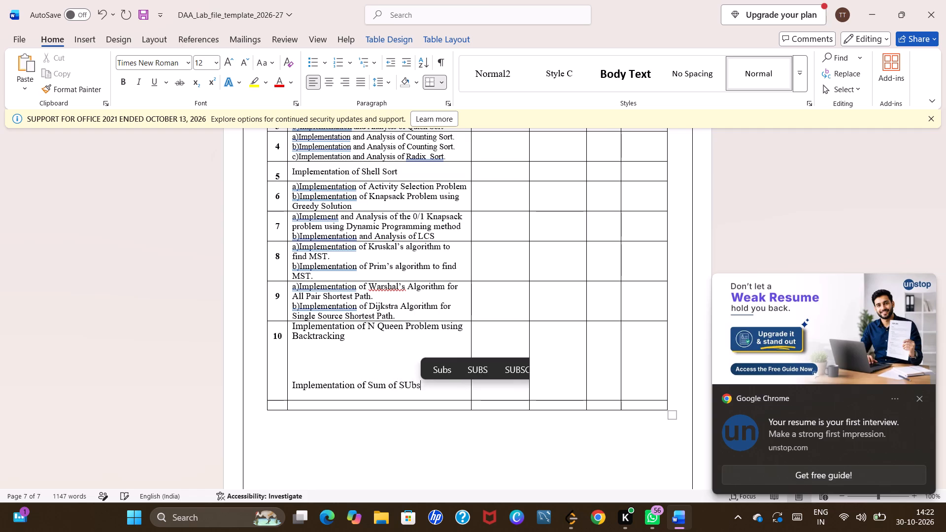
key(BackSpace)
key(BackSpace)
key(BackSpace)
text(ubsetrs)
key(BackSpace)
key(BackSpace)
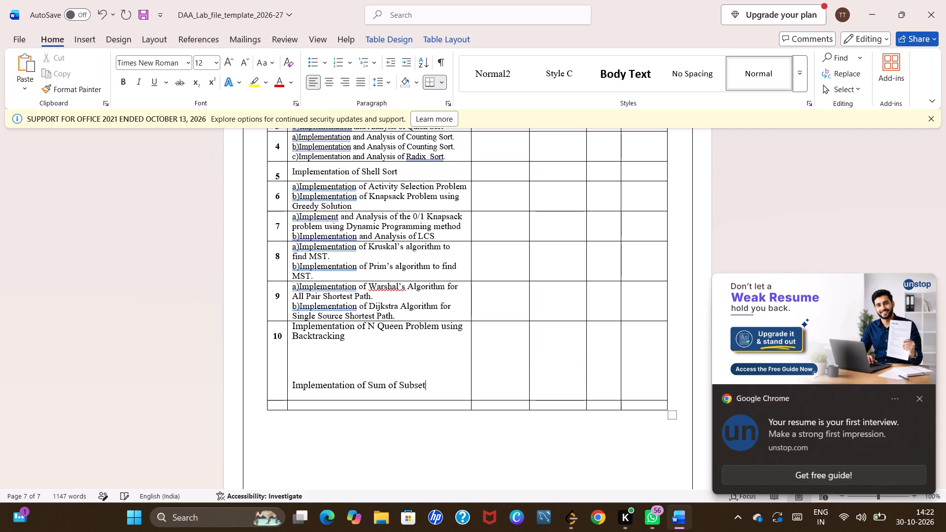
text(ts)
key(BackSpace)
key(BackSpace)
key(s)
scroll(361, 353, up, 4)
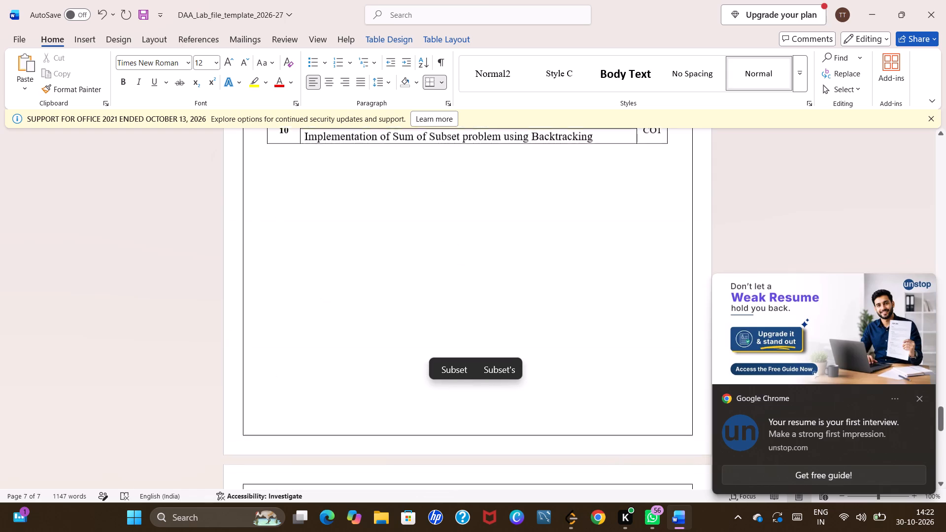
scroll(361, 353, down, 2)
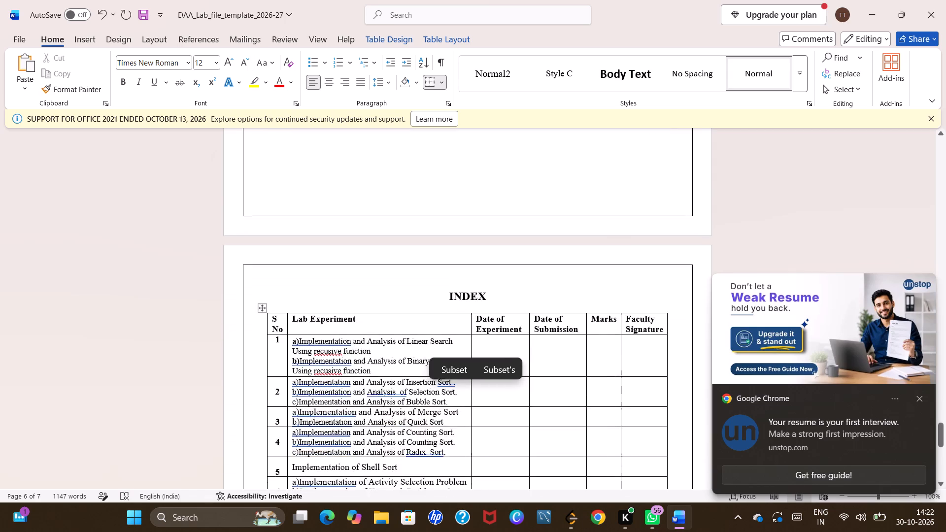
scroll(361, 353, down, 3)
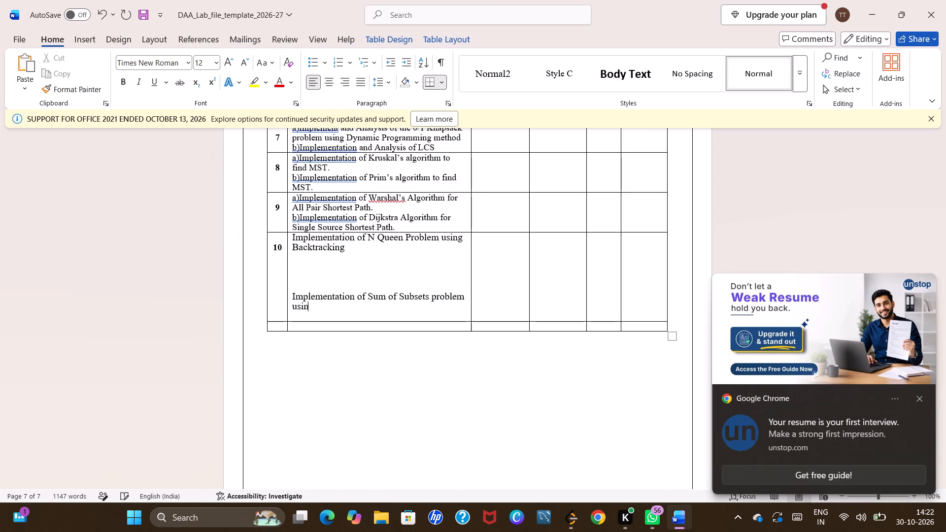
text(acktracking)
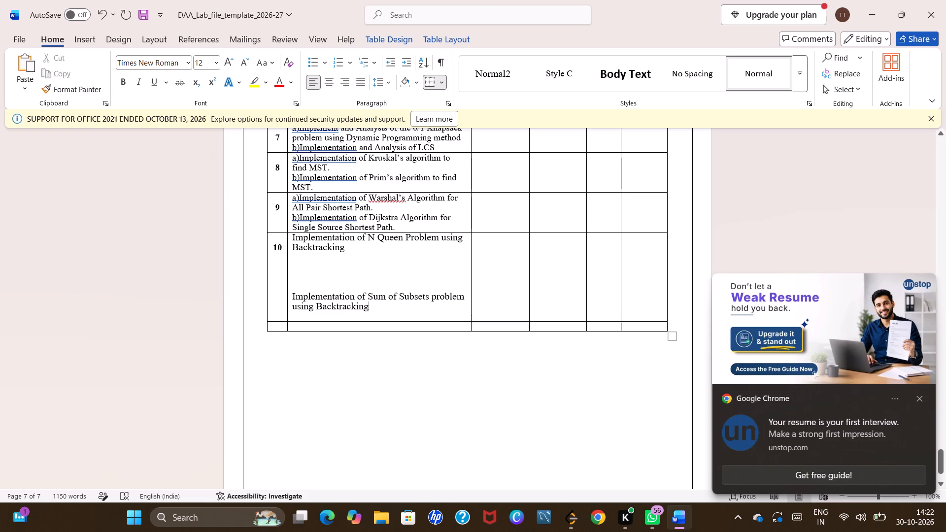
Set both entries in row 10 of the INDEX table to font size 11.
drag(372, 306, 294, 238)
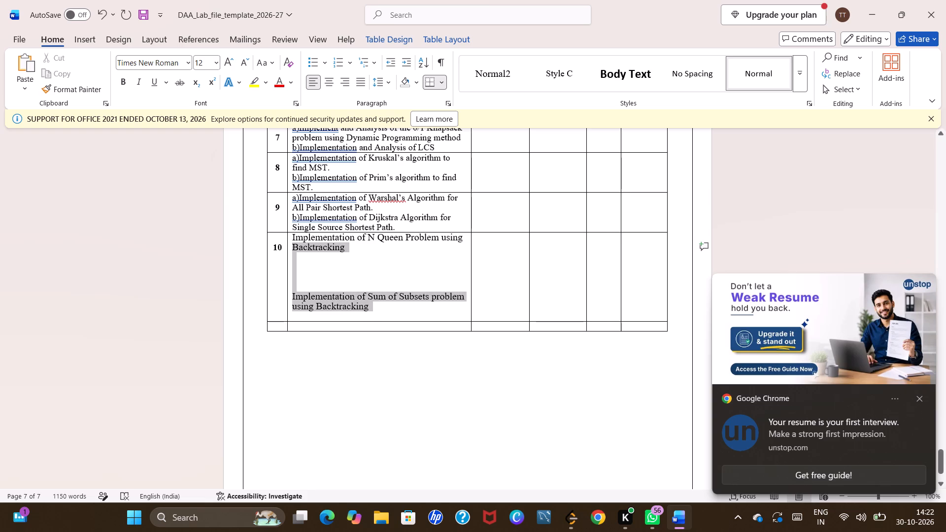
drag(294, 238, 294, 235)
click(214, 62)
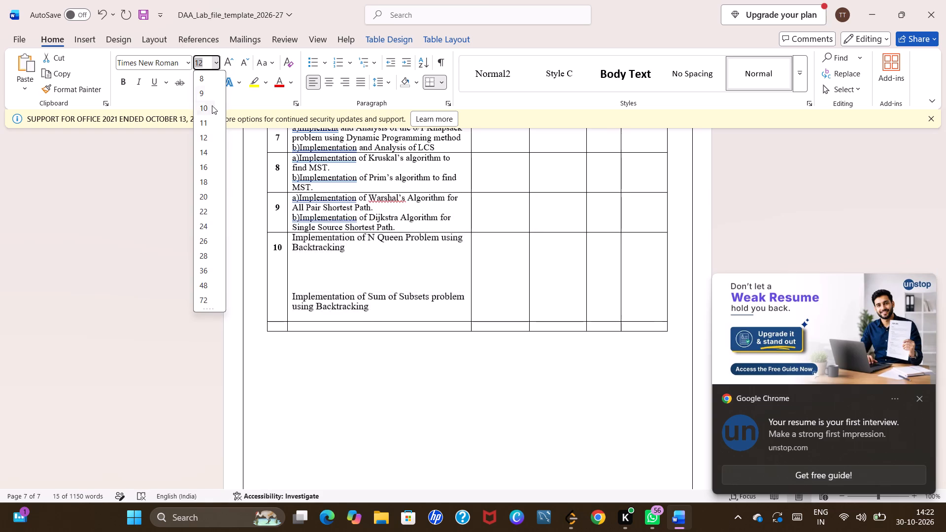
click(209, 123)
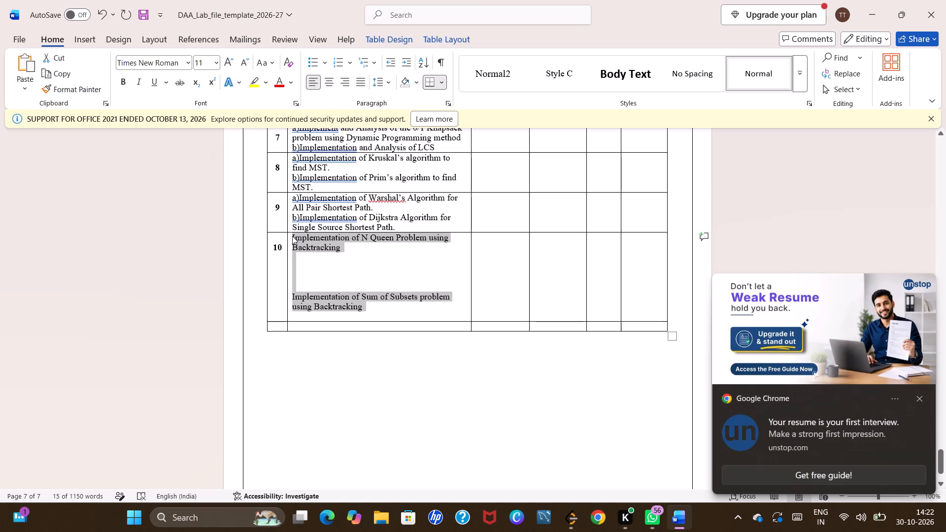
Prefix the N Queen and Sum of Subsets entries in row 10 of the INDEX table with a) and b).
click(292, 236)
text(a))
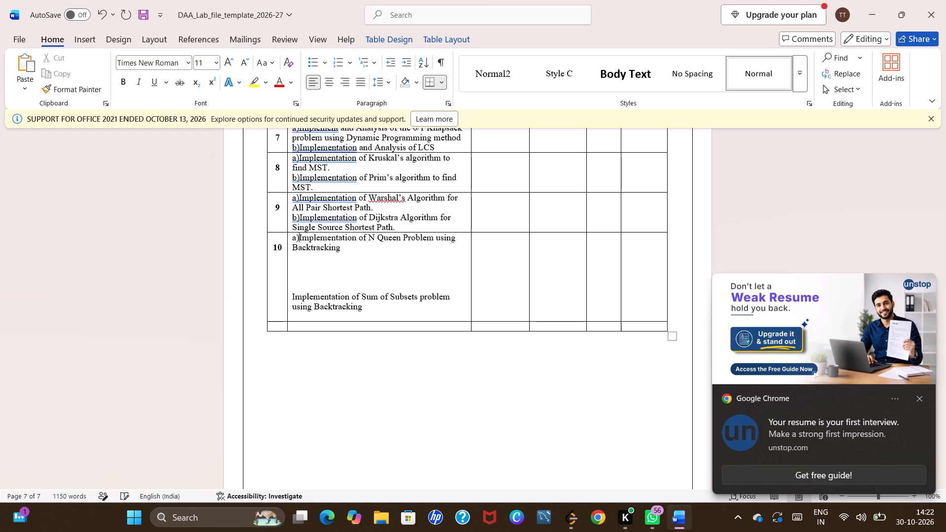
click(292, 294)
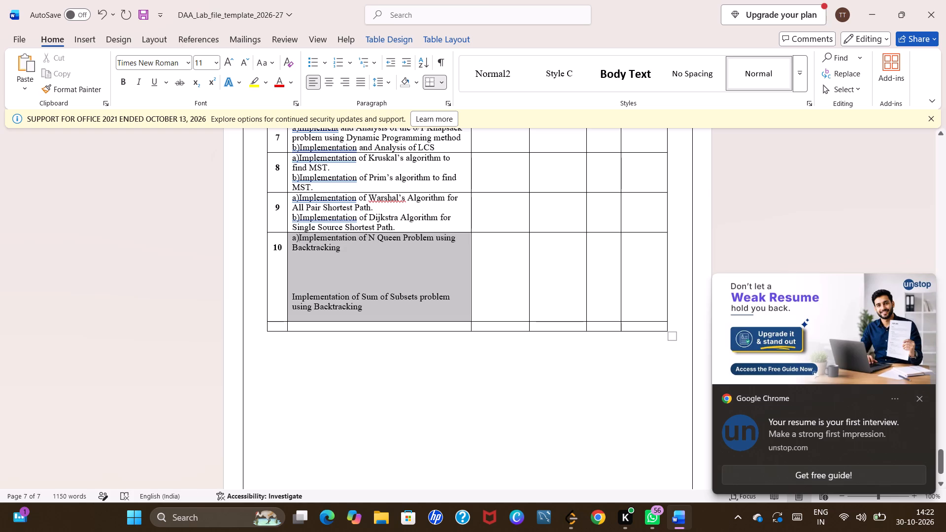
click(293, 294)
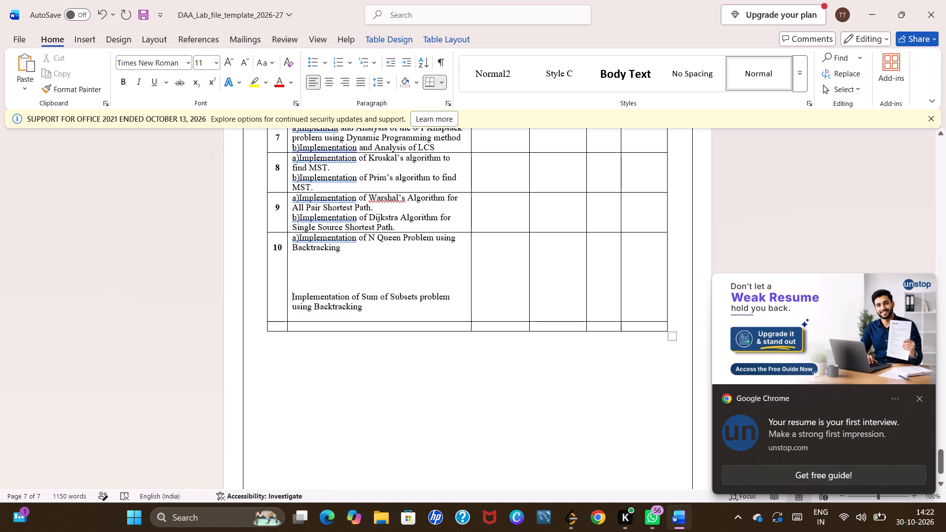
text(b))
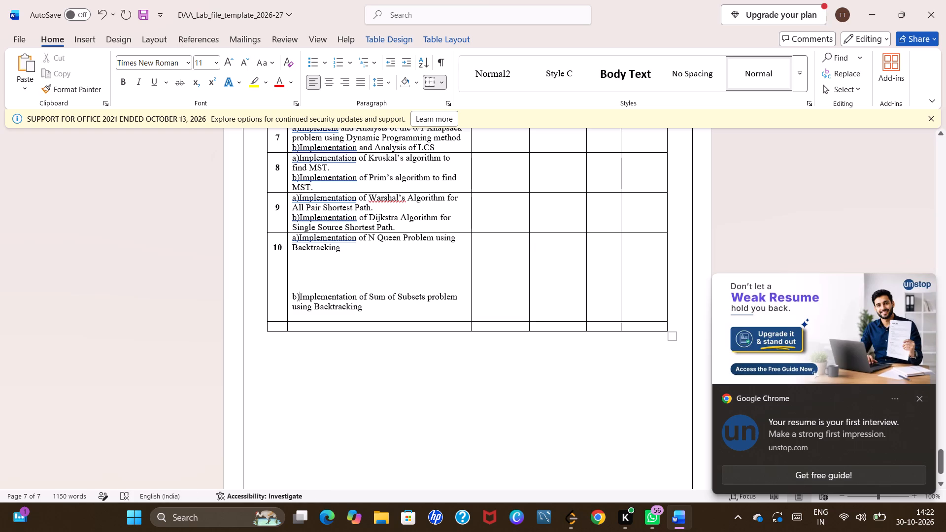
Remove the blank lines between the a) and b) entries in row 10 of the INDEX table.
click(299, 287)
key(BackSpace)
key(BackSpace)
key(BackSpace)
key(BackSpace)
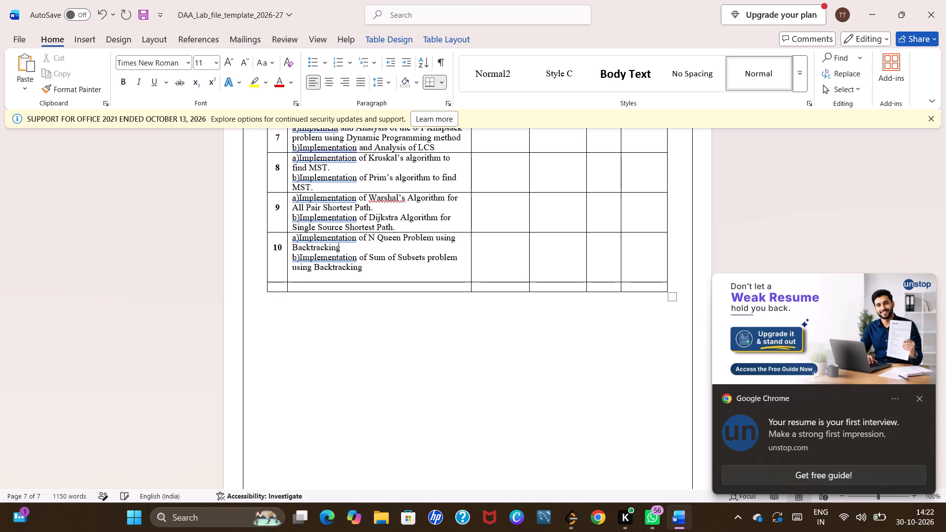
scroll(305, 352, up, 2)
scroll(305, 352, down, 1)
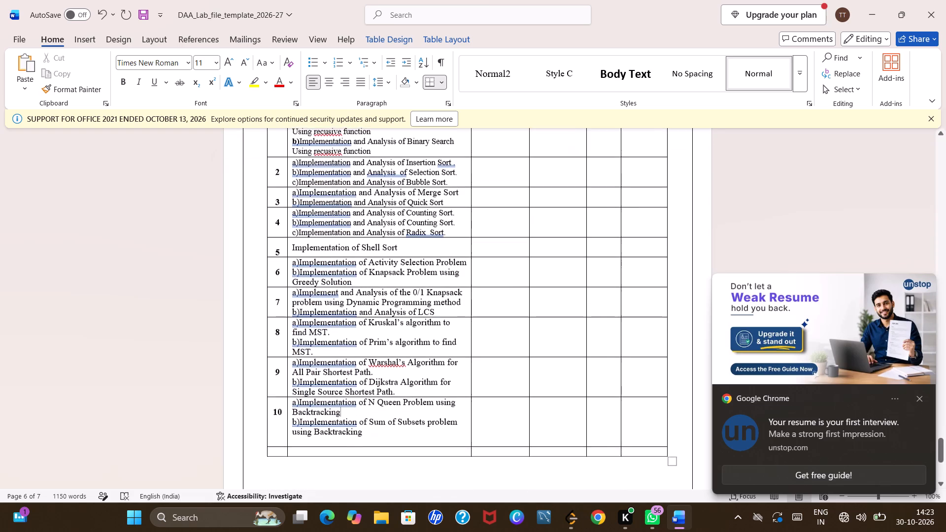
Save the lab file with the completed INDEX table.
scroll(375, 374, up, 1)
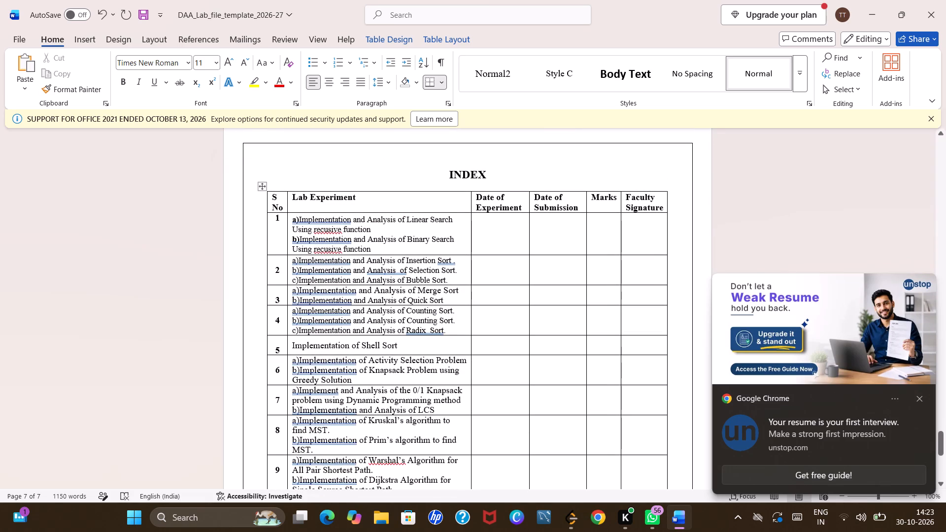
scroll(446, 338, down, 1)
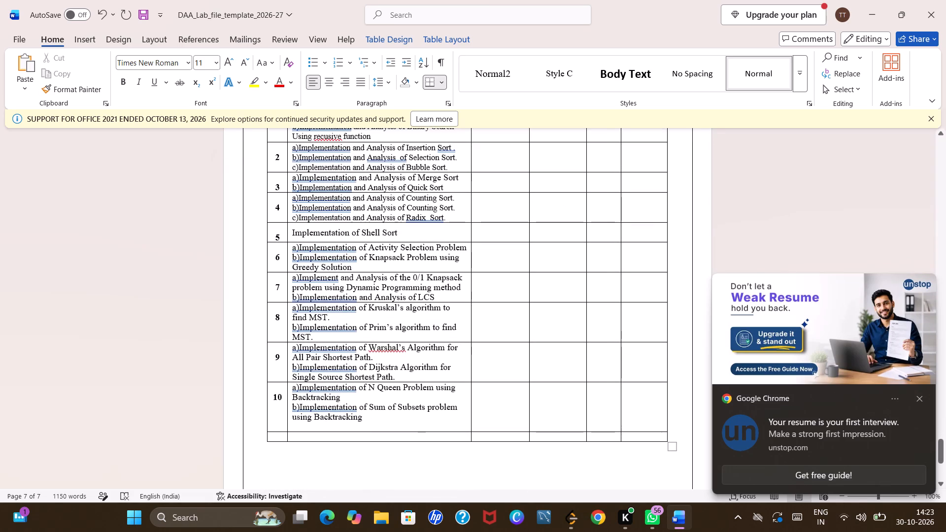
key(ctrl+s)
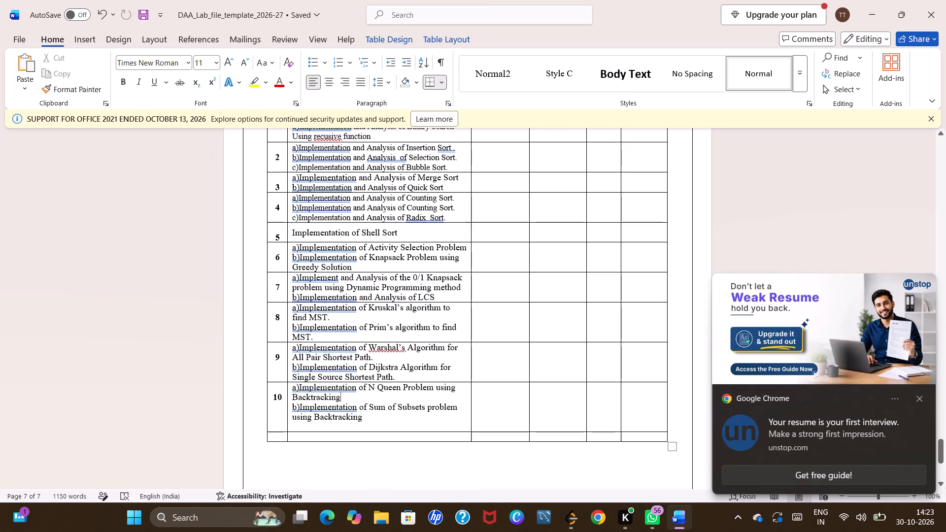
scroll(370, 356, down, 4)
scroll(370, 356, up, 8)
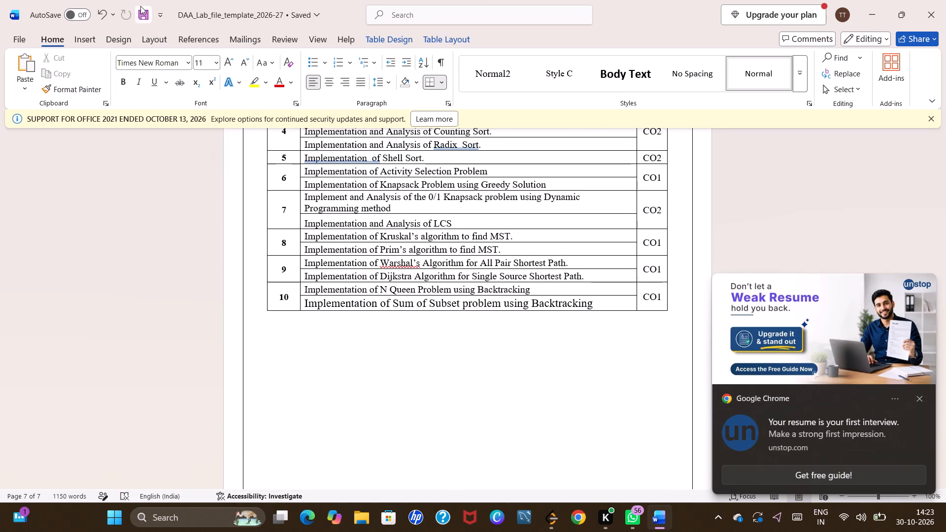
click(141, 12)
Open the print preview of the lab file and check its pages, from the cover page to the INDEX.
click(12, 13)
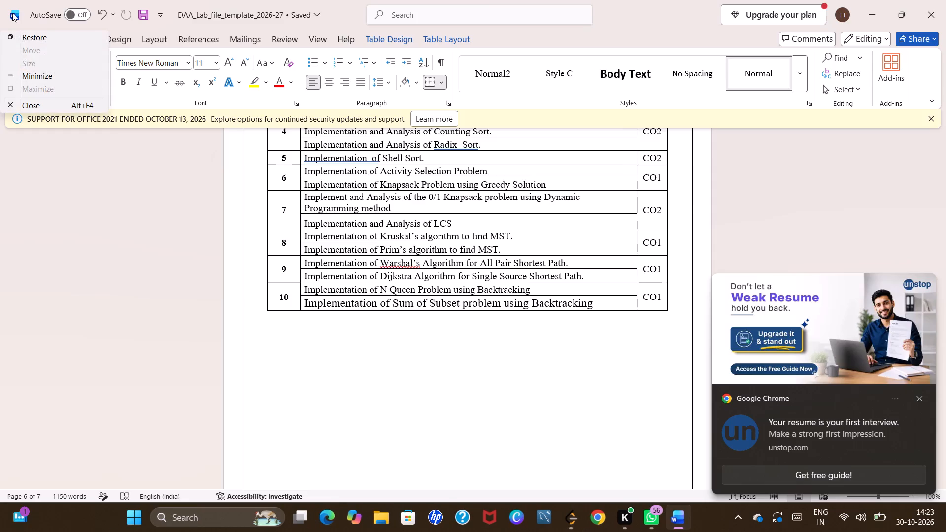
click(73, 196)
click(19, 43)
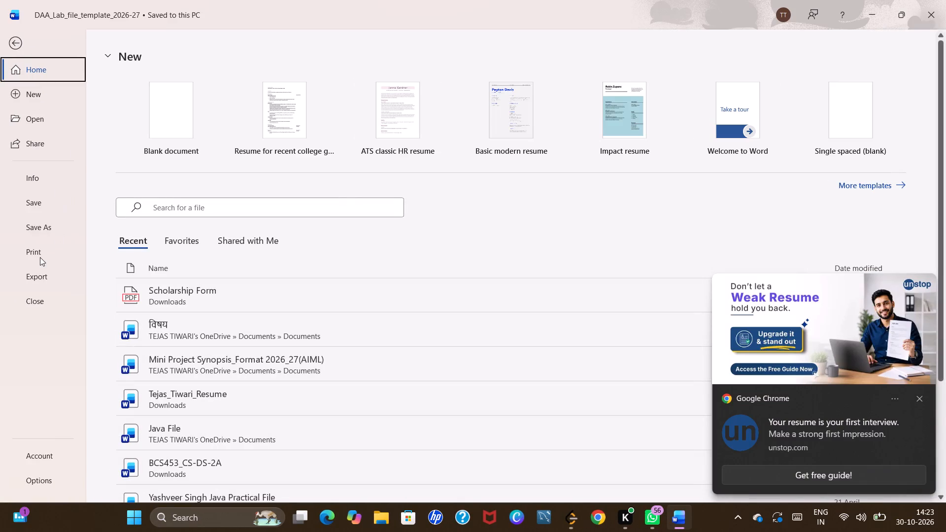
click(41, 232)
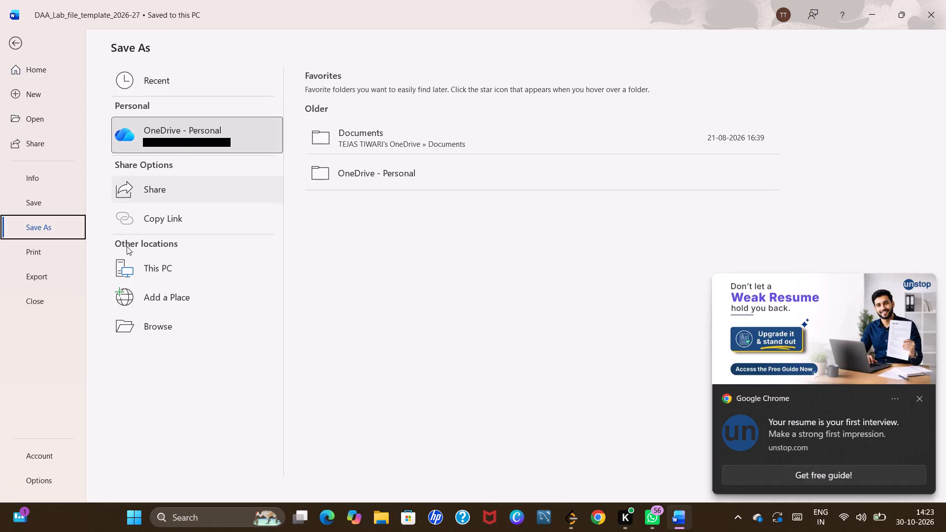
click(40, 247)
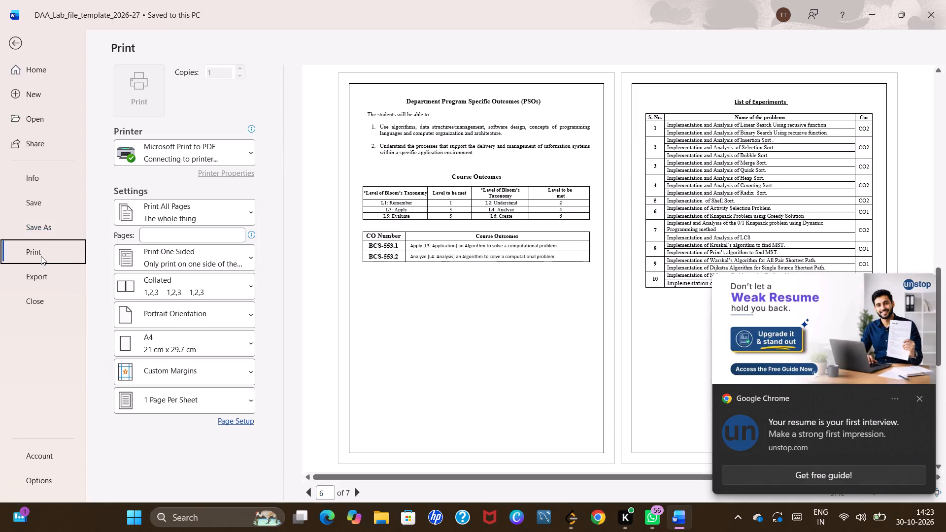
scroll(441, 282, down, 1)
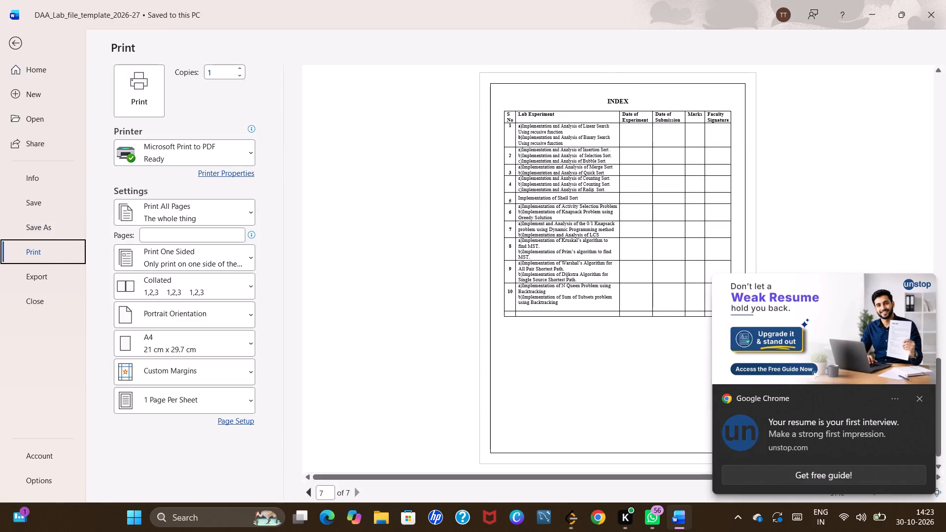
scroll(441, 282, down, 1)
scroll(441, 282, up, 4)
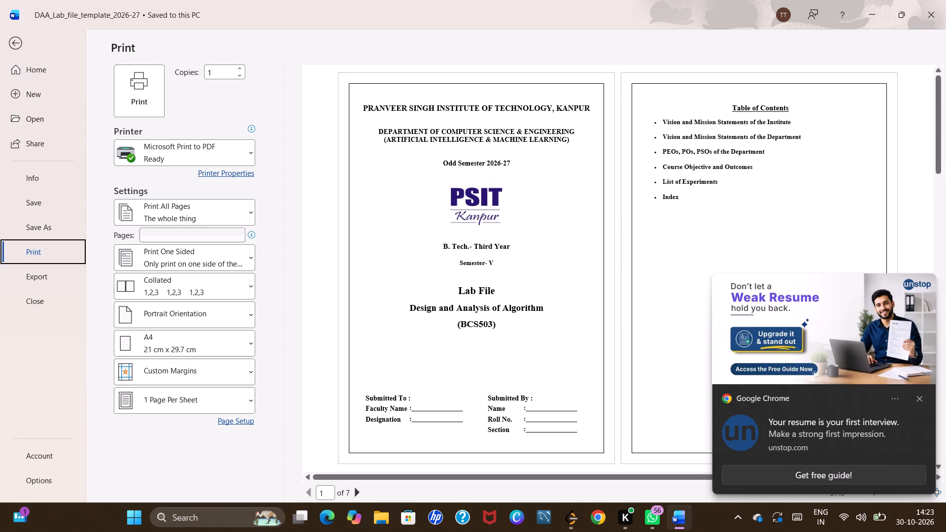
Print all pages one-sided on A4 with Microsoft Print to PDF, saving the output in Documents as DAA file.
click(221, 157)
click(221, 157)
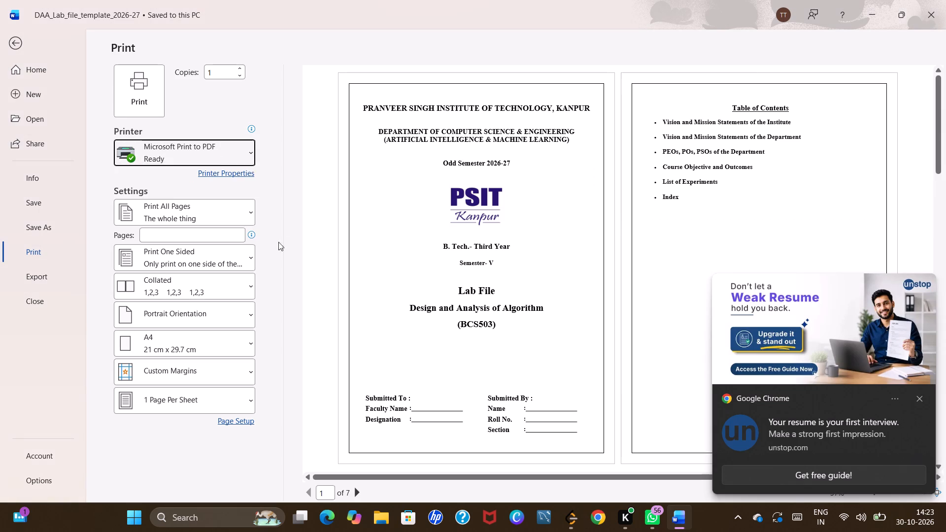
scroll(275, 264, down, 1)
click(139, 86)
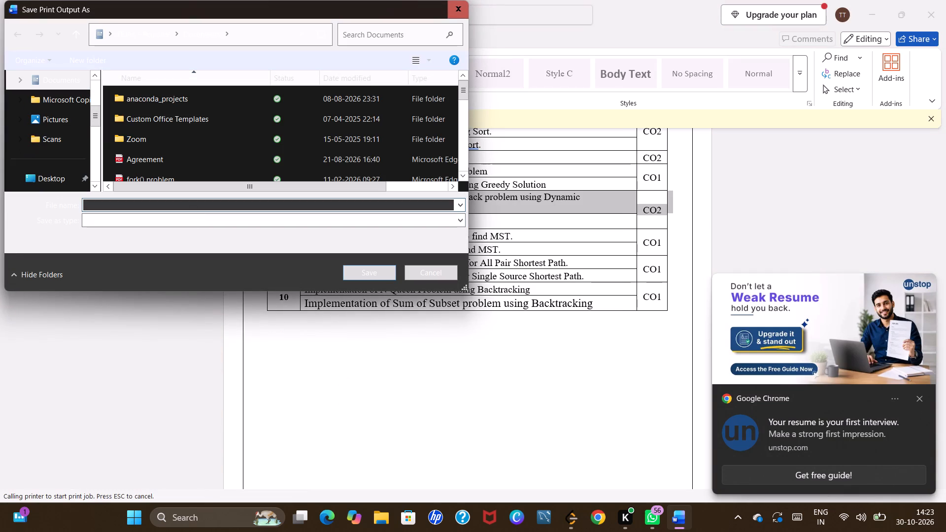
click(154, 202)
text(DAA)
key(space)
key(Return)
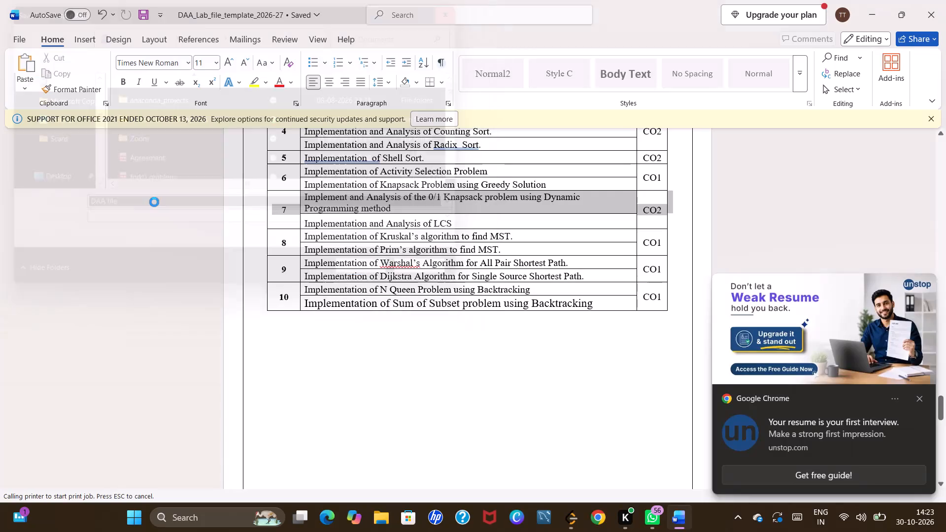